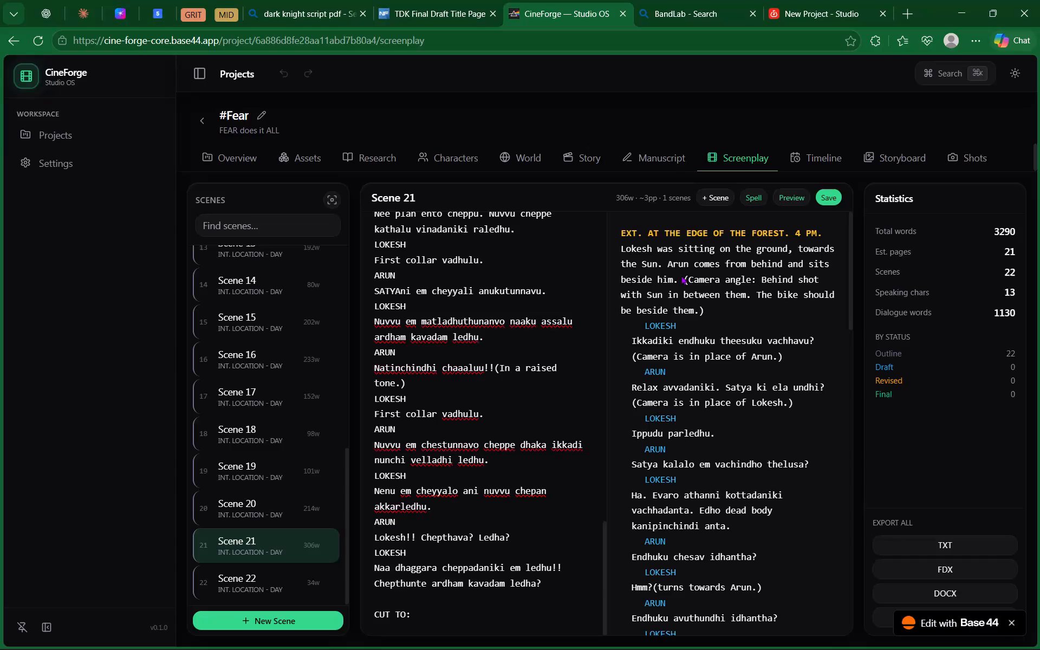
View Scene 20 of the #Fear screenplay and return to Scene 21.
left_click(279, 521)
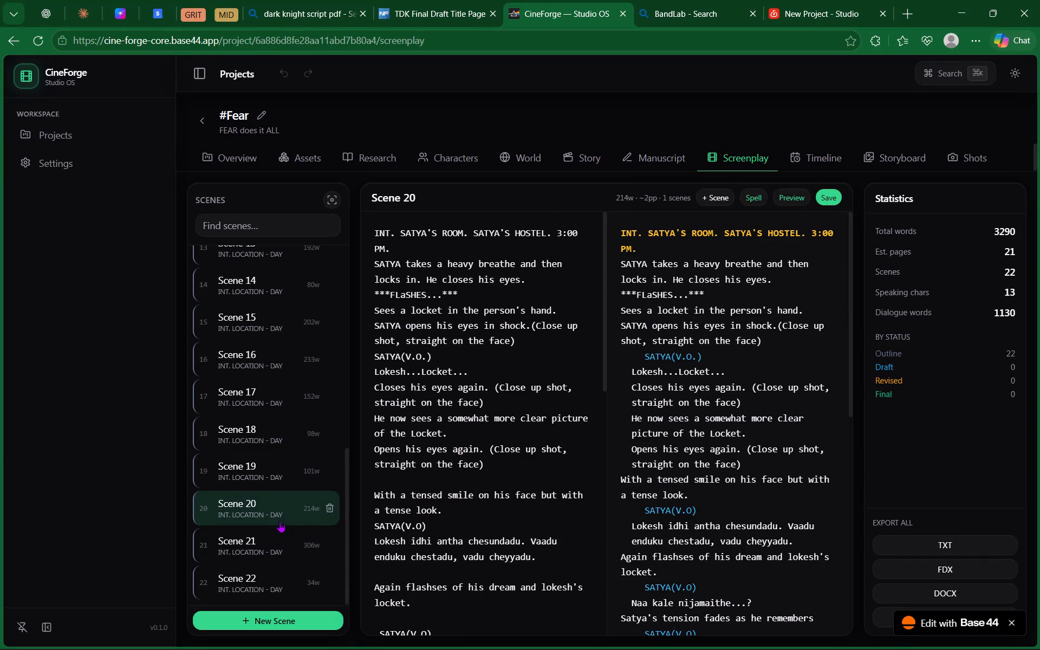
left_click(282, 537)
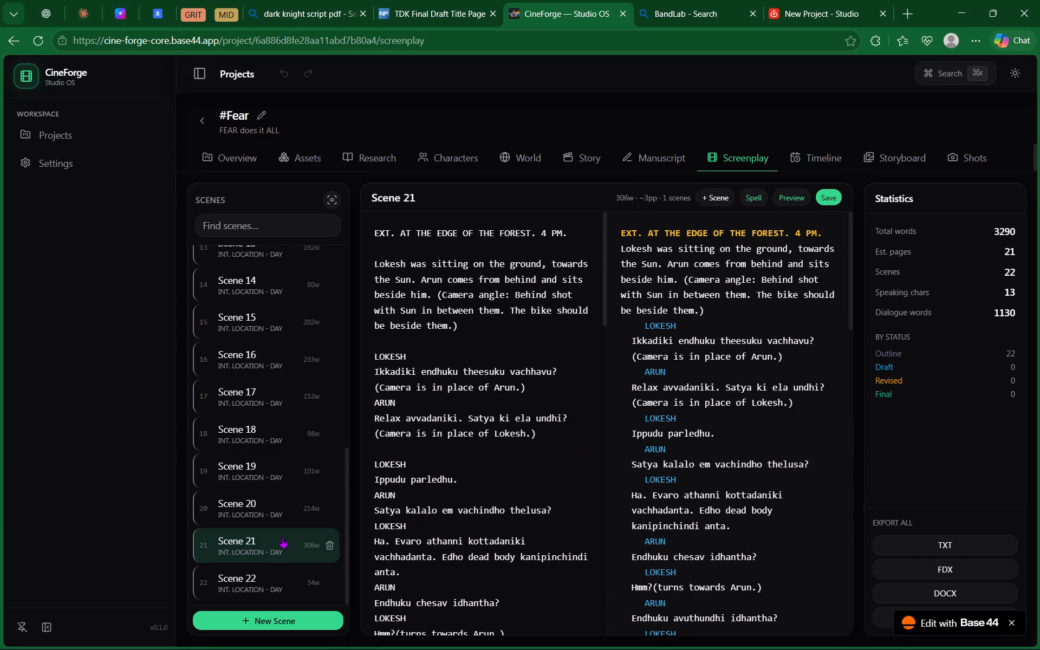
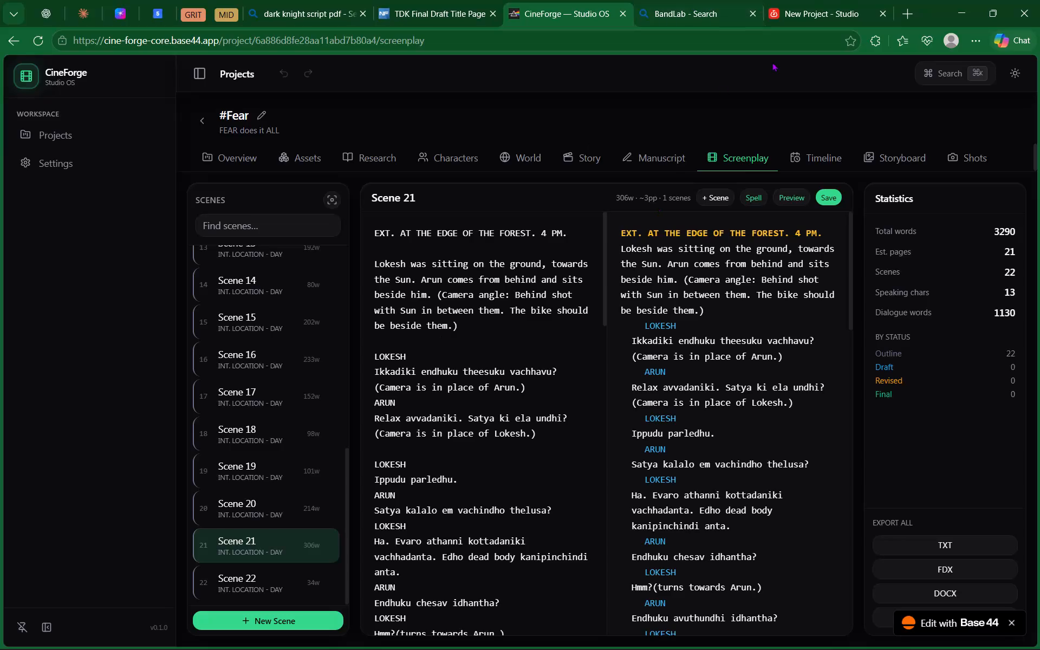
Close the BandLab search page and the New Project Studio page.
left_click(750, 18)
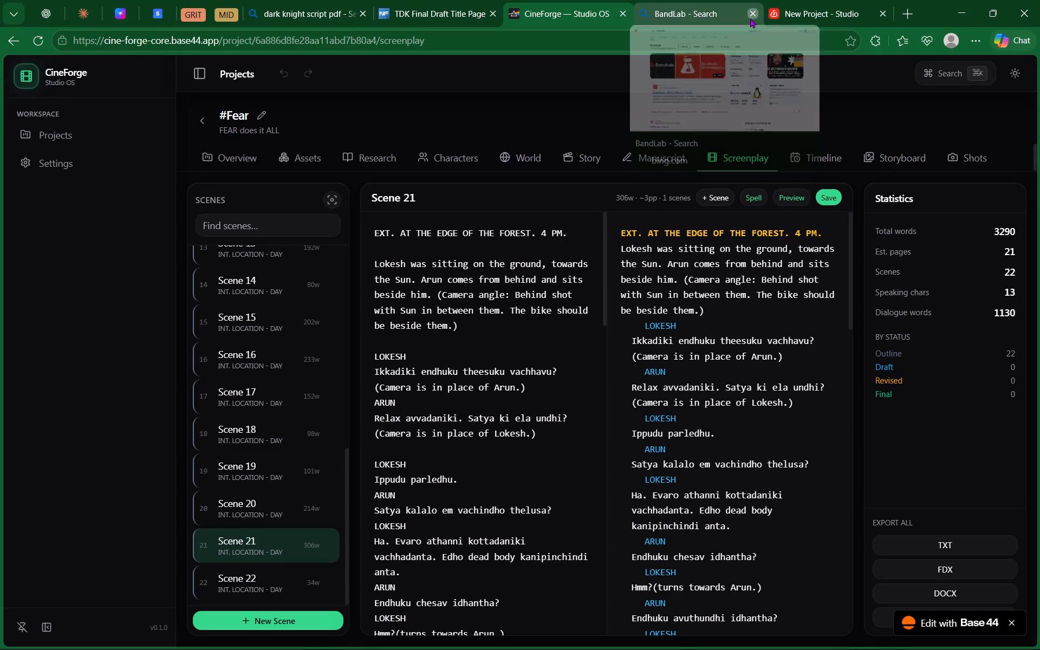
left_click(756, 12)
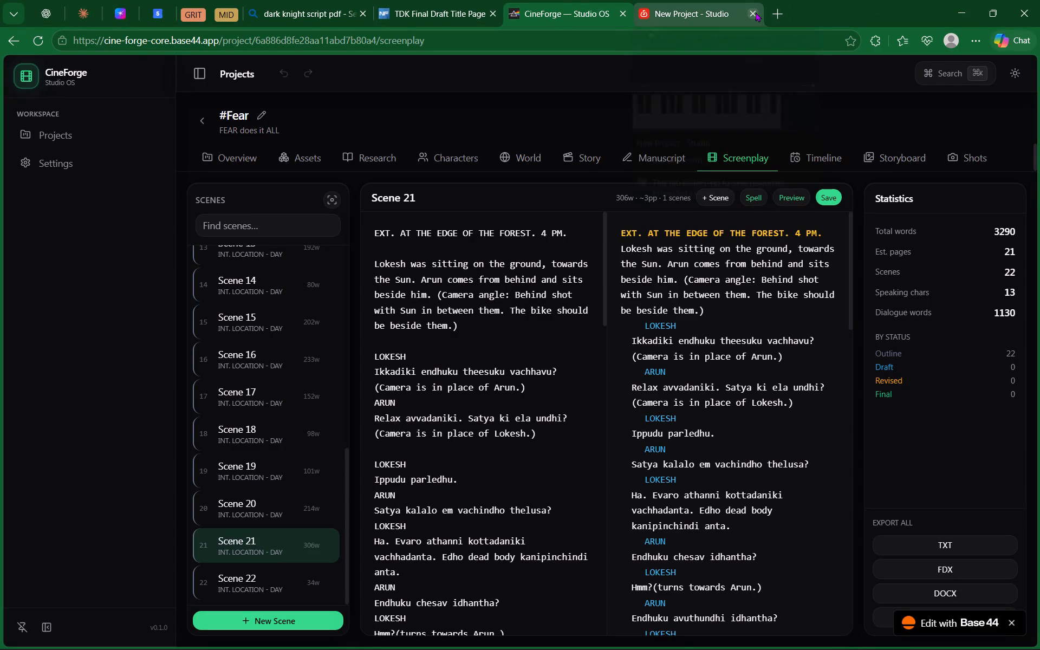
Open CineForge in a new browser tab and bring up the Story 2nd-Half research note of the #Fear project.
left_click(736, 16)
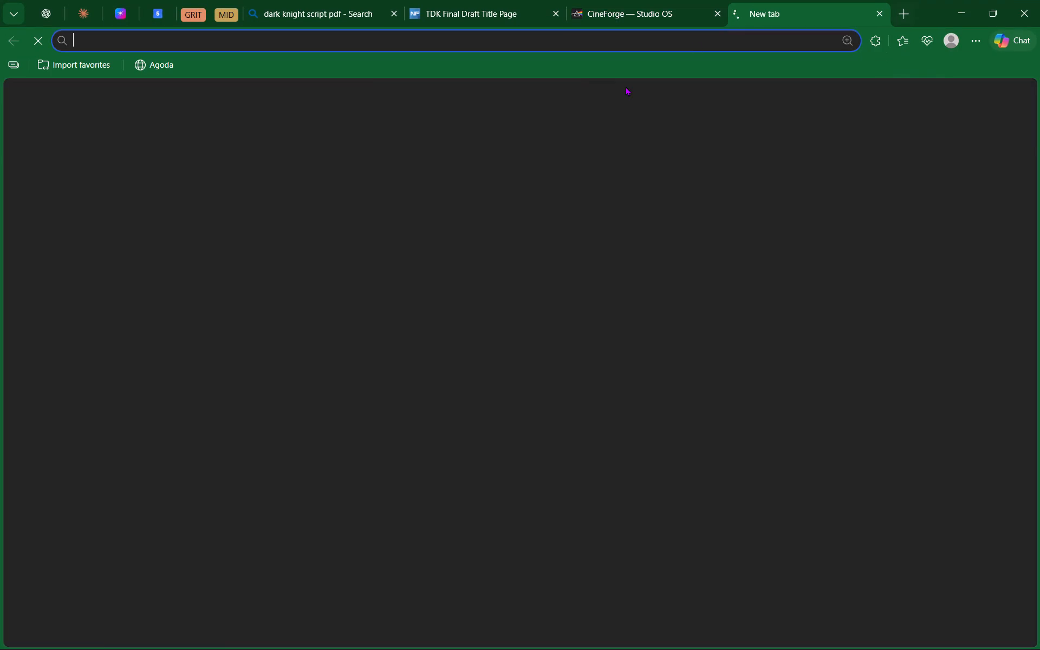
type("ci")
key("Return")
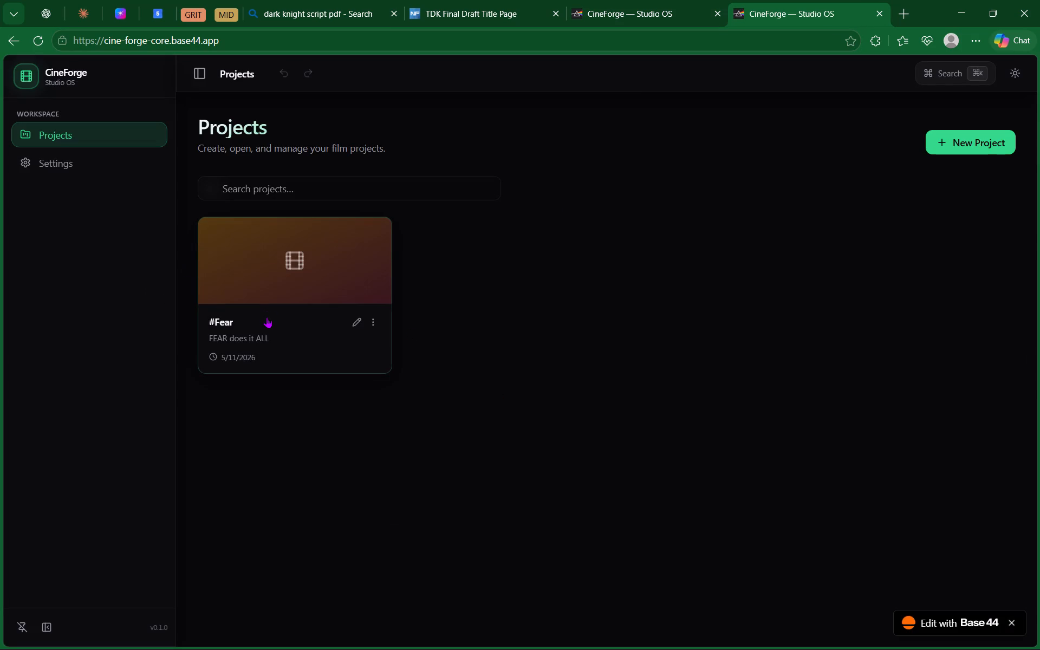
left_click(266, 317)
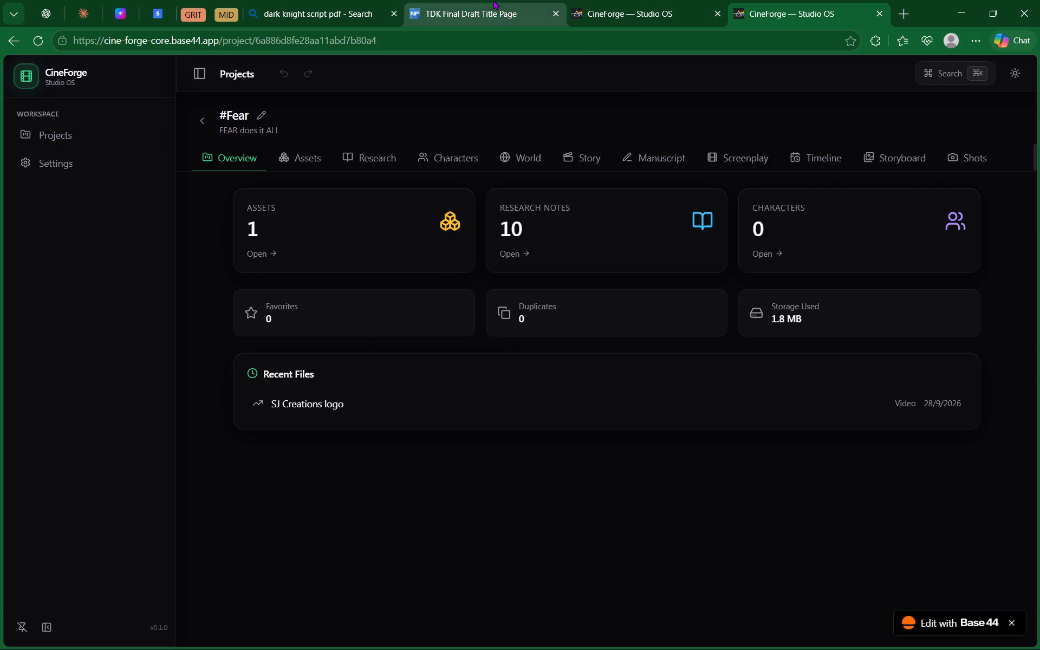
left_click(381, 149)
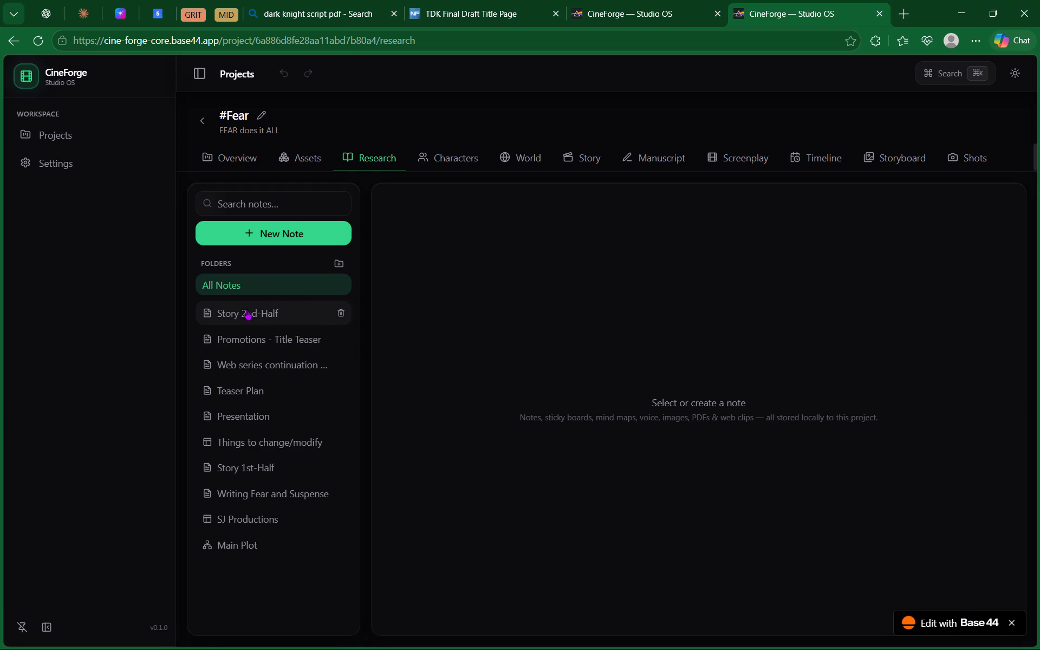
left_click(246, 309)
Move the browser tab with the research note ahead of the screenplay tab and bring the note to the front.
left_click(758, 0)
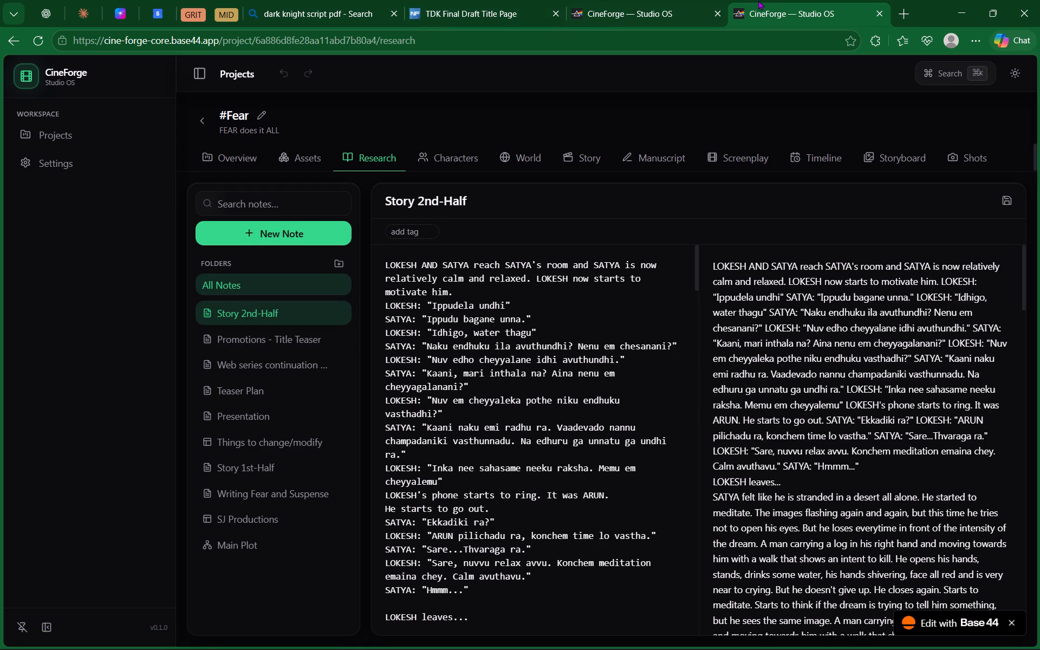
left_click_drag(738, 0, 625, 19)
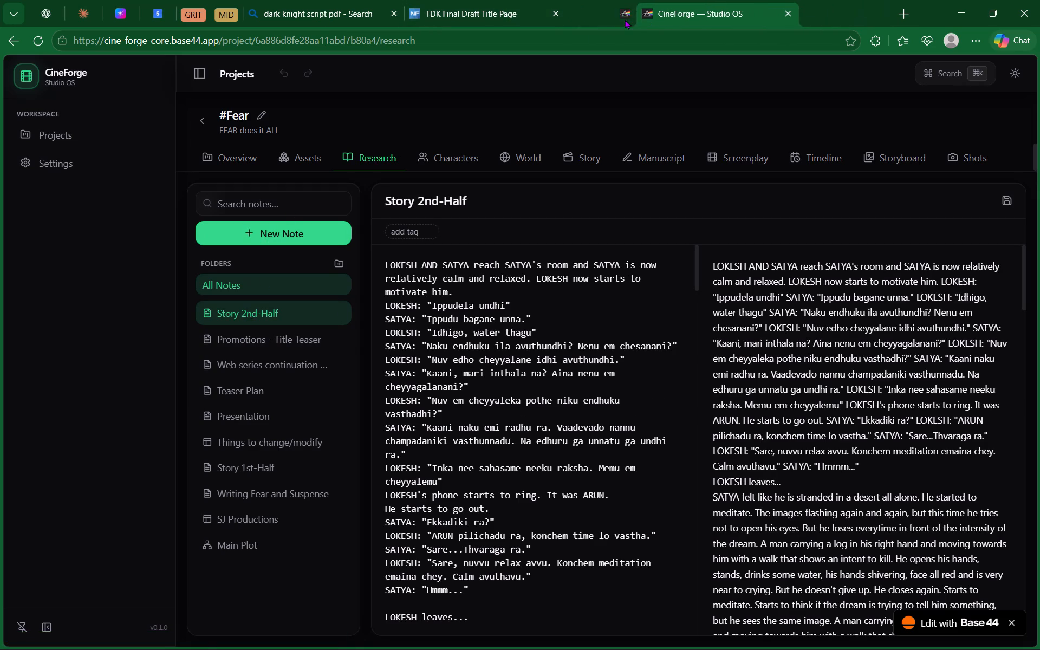
left_click_drag(625, 19, 604, 24)
left_click(808, 0)
left_click(679, 0)
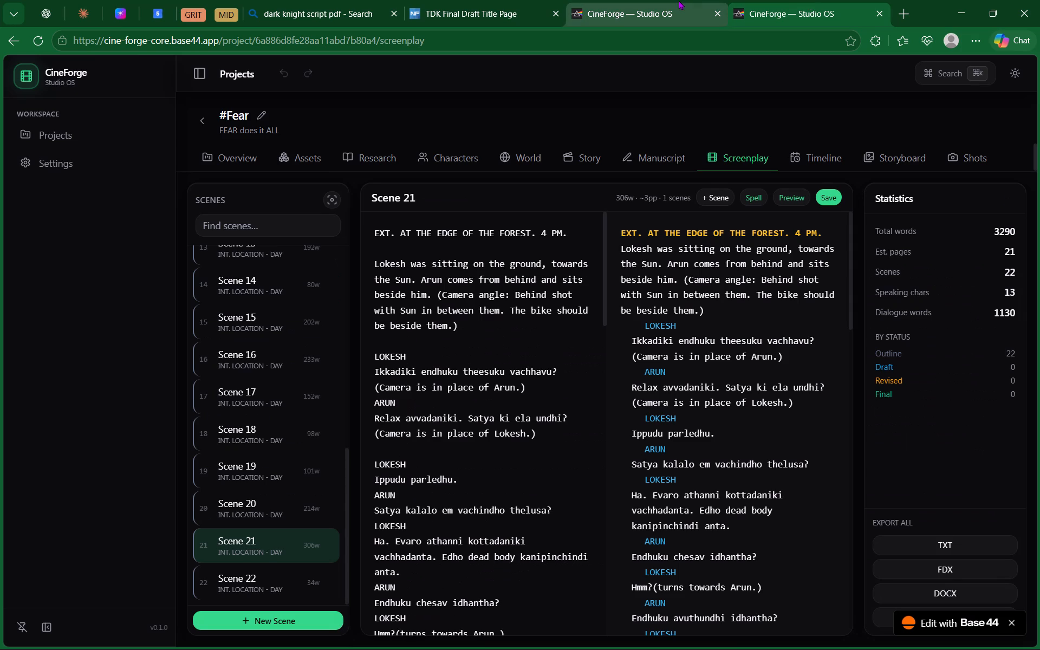
Examine the Story 2nd-Half note from its beginning down to the confrontation dialogue between Arun and Lokesh.
scroll(645, 390, "down", 4)
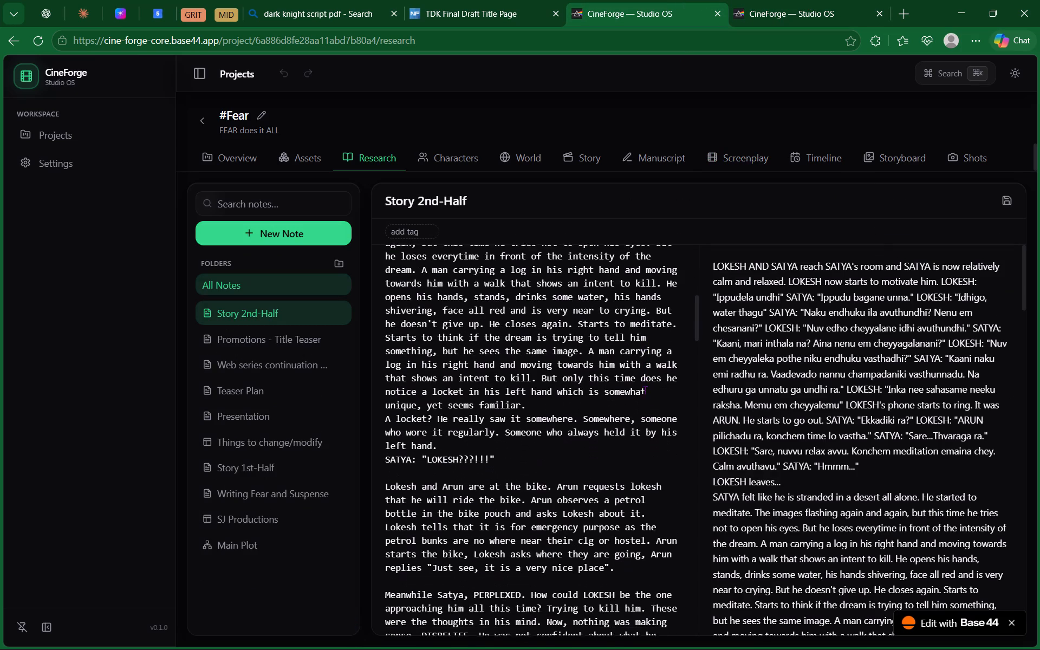
scroll(645, 390, "down", 5)
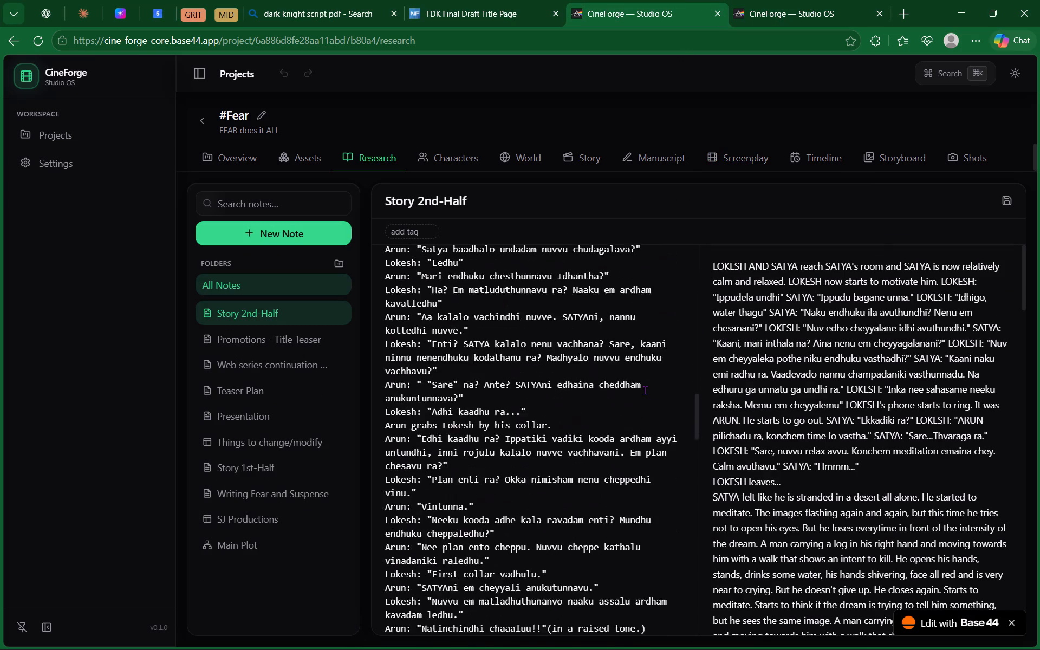
scroll(645, 390, "down", 1)
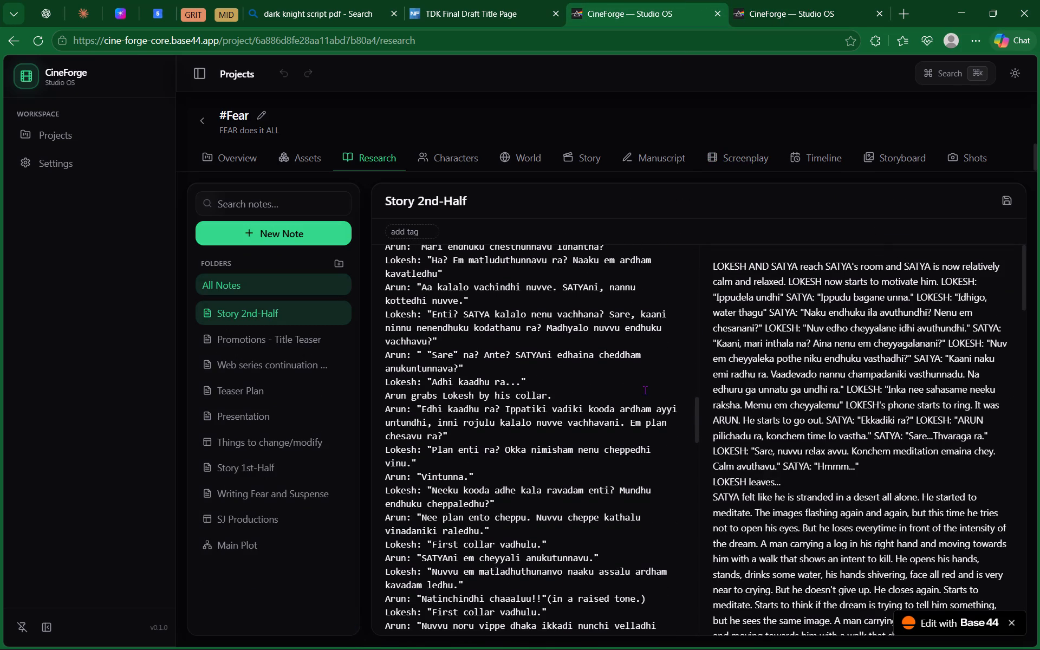
scroll(645, 390, "down", 1)
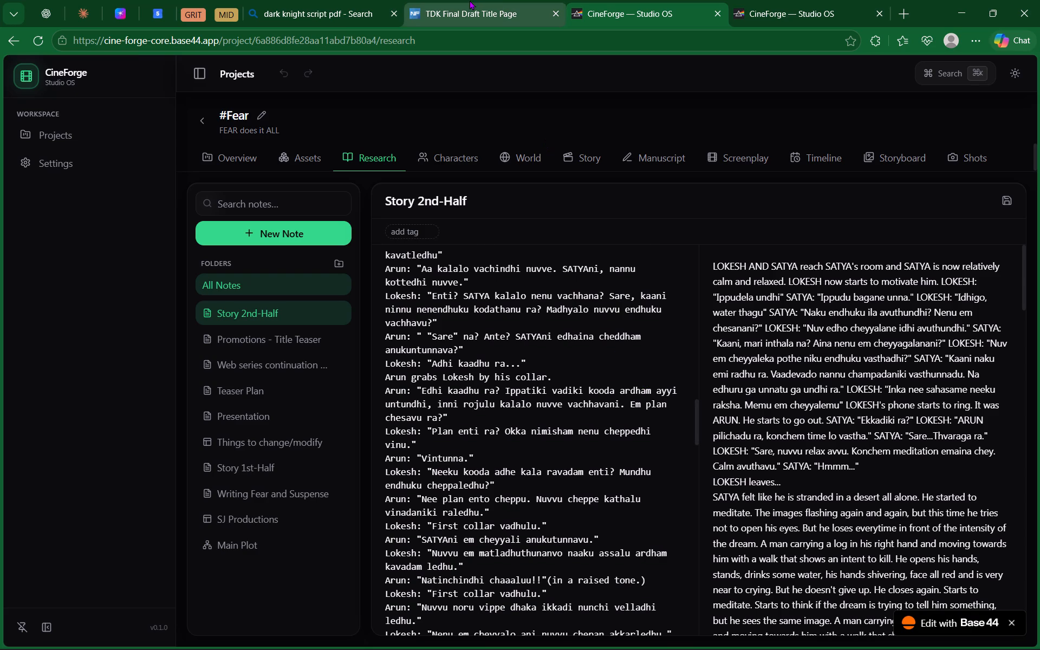
Close the TDK Final Draft Title Page and the dark knight script pdf search page.
left_click(555, 13)
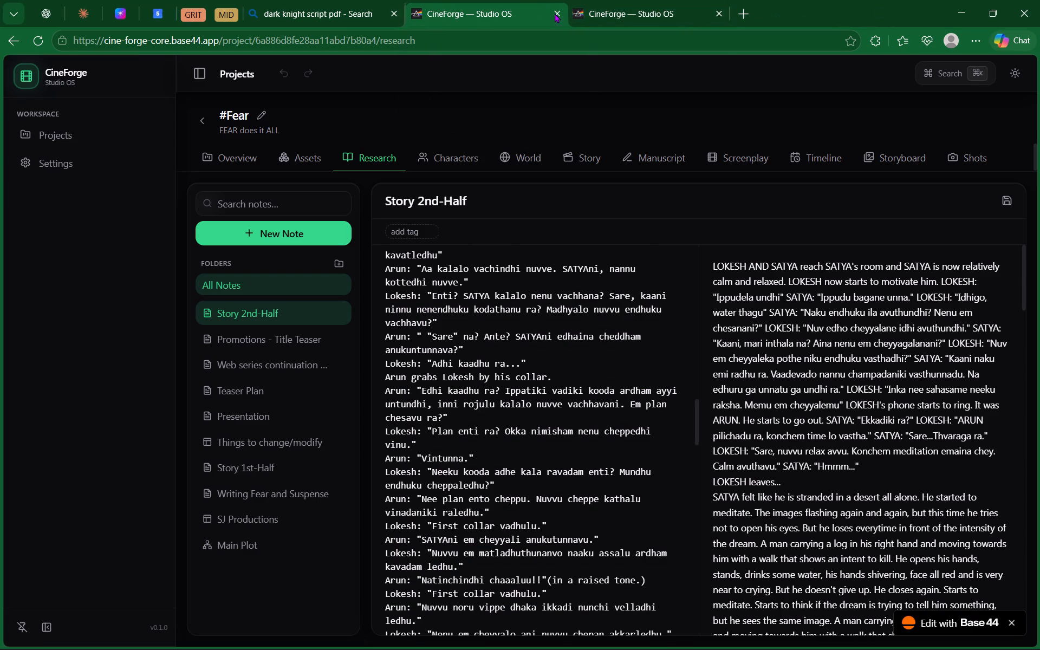
left_click(392, 14)
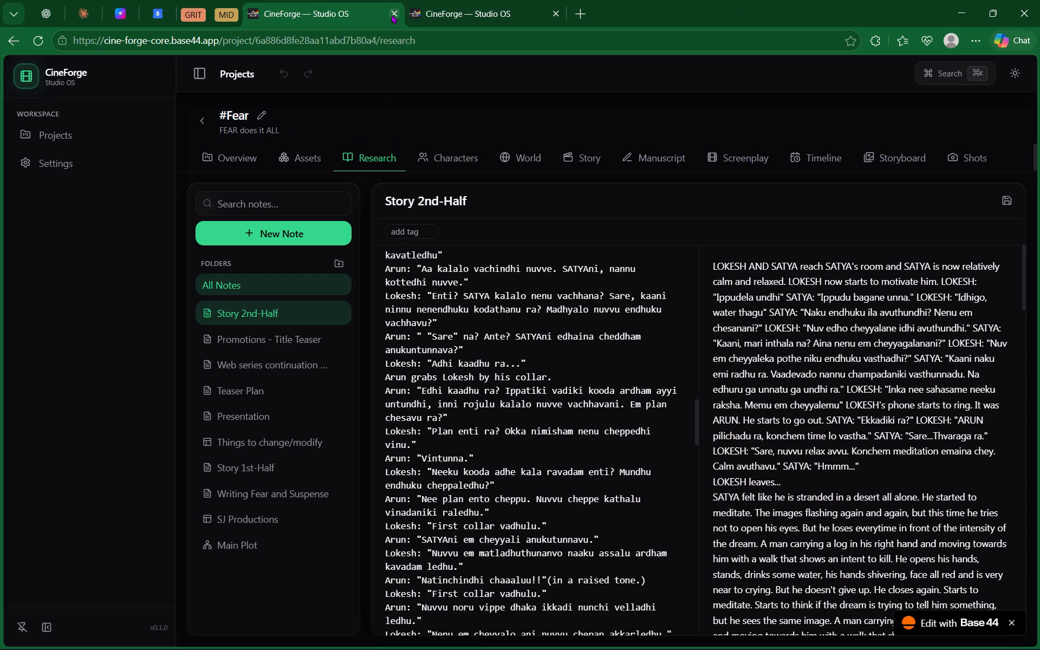
Return to the screenplay and examine Scene 21 through to its closing CUT TO line.
left_click(446, 0)
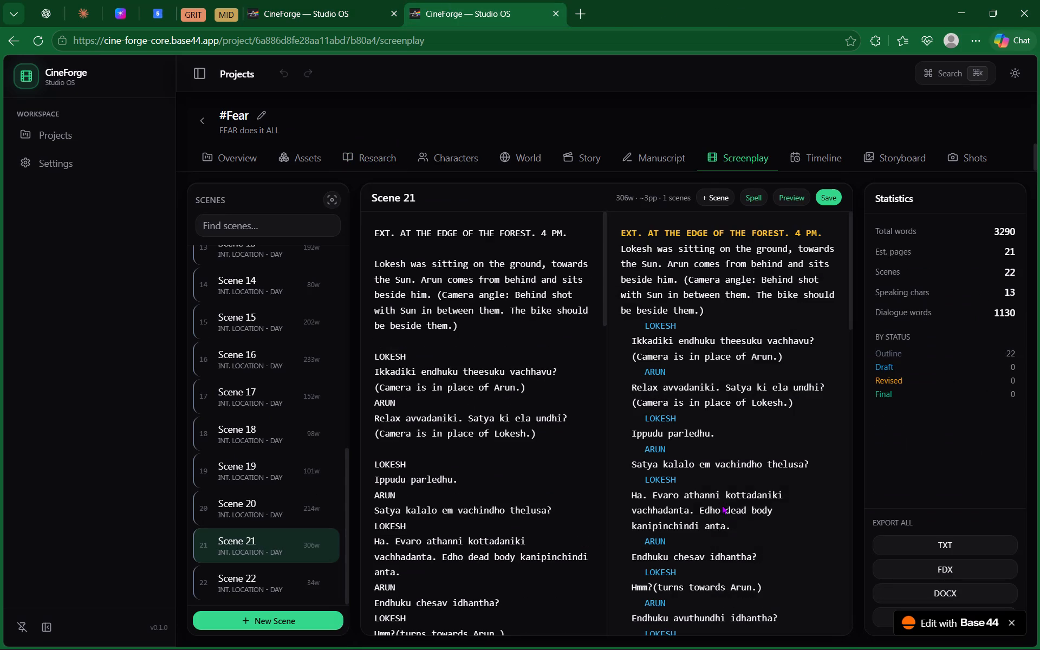
scroll(479, 445, "down", 4)
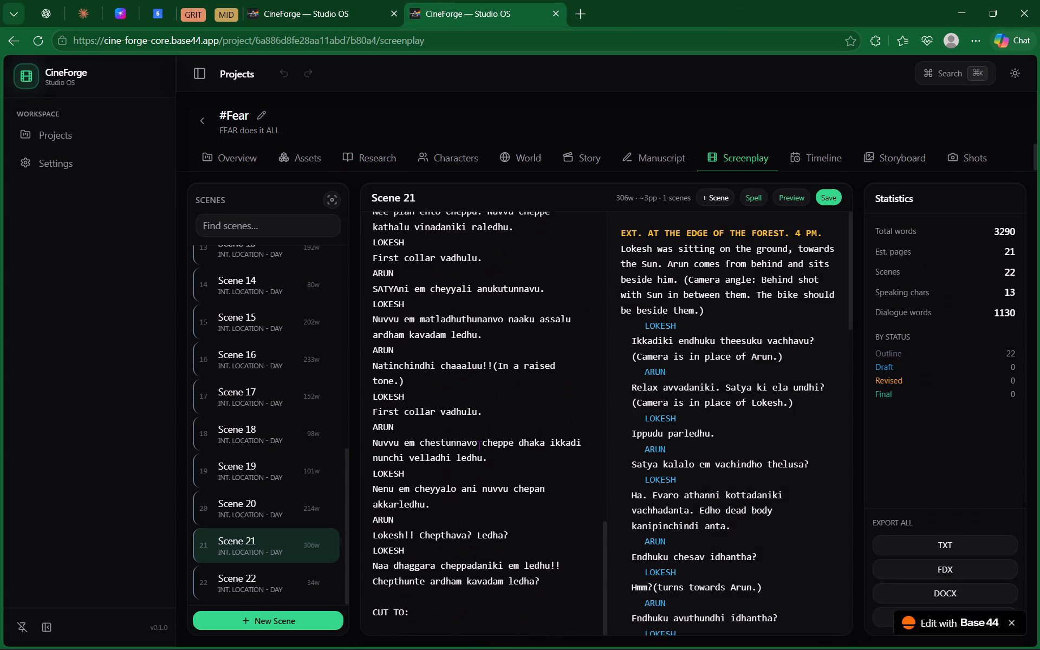
Open Scene 22 and add a new empty line after Arun's last dialogue, "Satya kosam ayyina chepthava!?", with the text cursor on it.
left_click(216, 578)
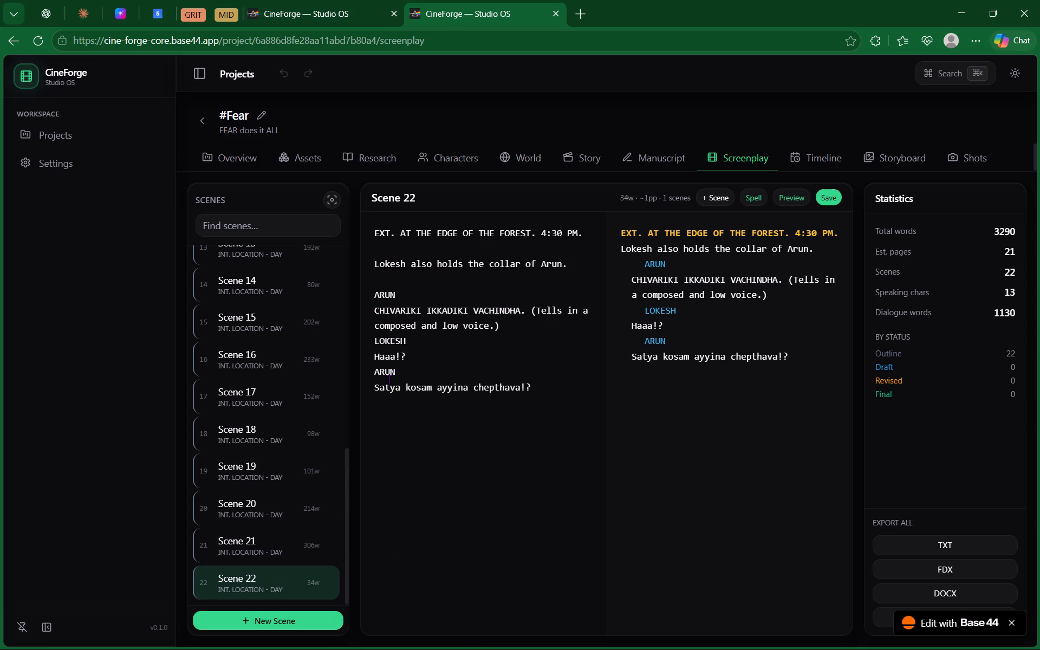
scroll(388, 379, "down", 1)
left_click(539, 392)
key("Return")
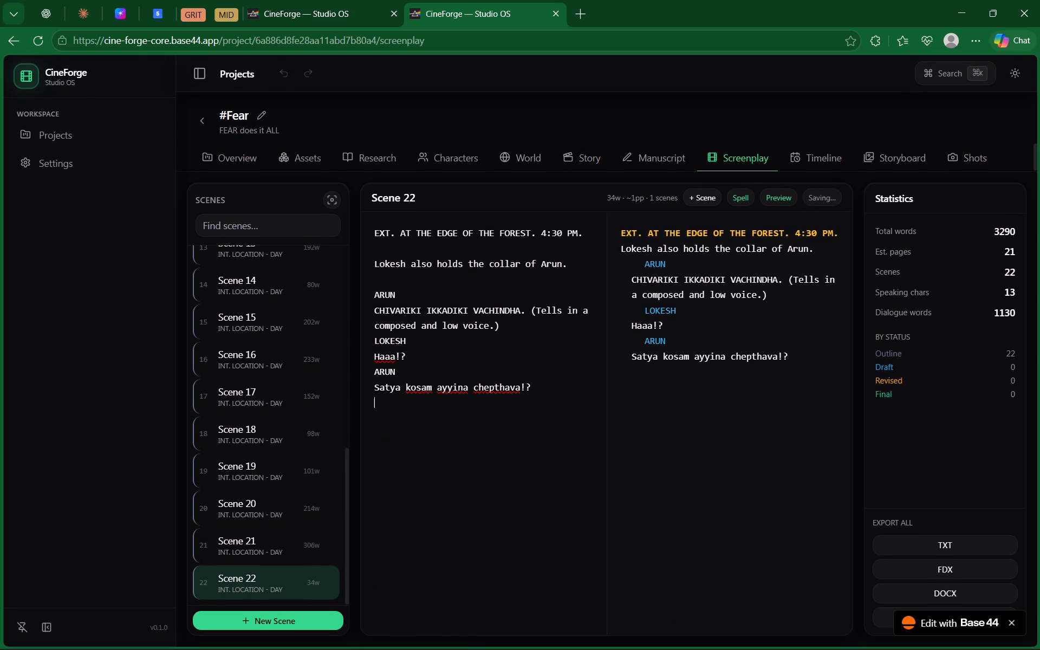
key("Return")
key("BackSpace")
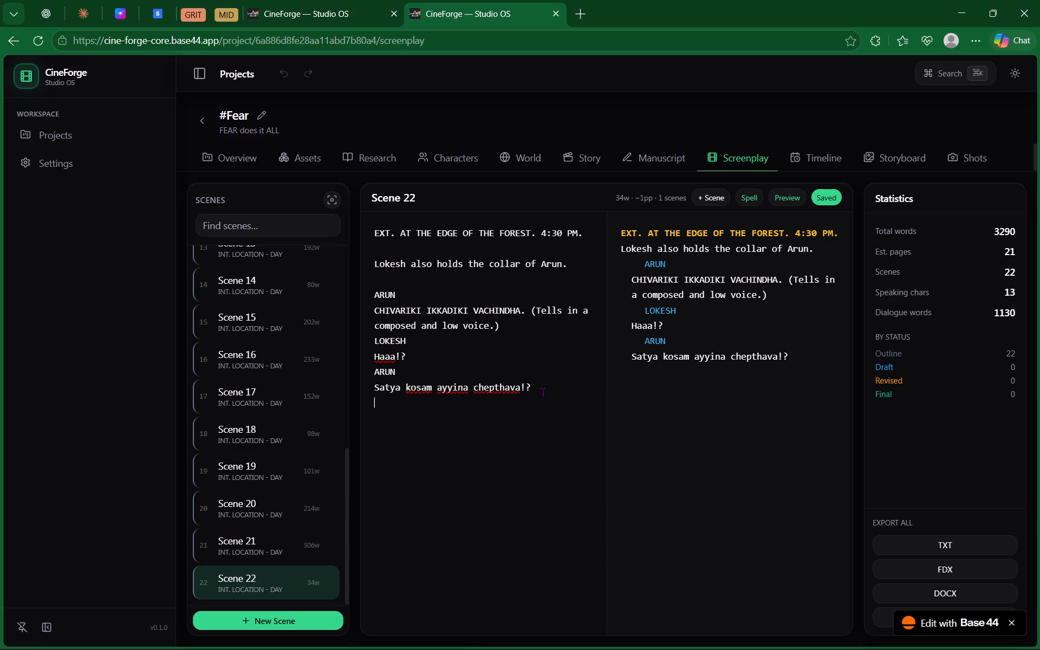
scroll(481, 380, "left", 1)
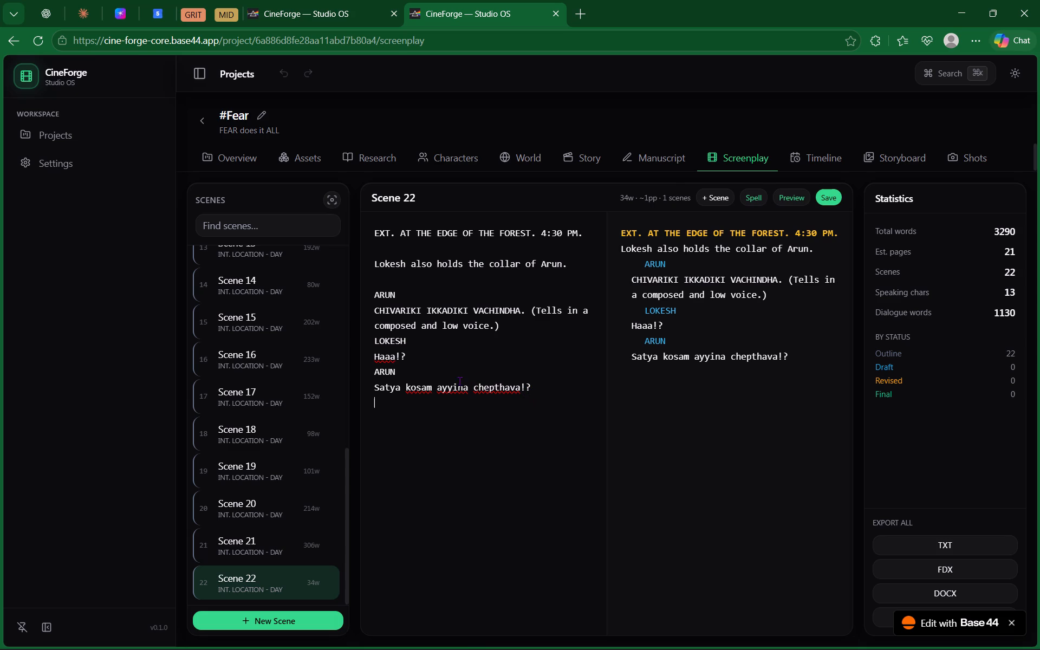
left_click(399, 378)
left_click(402, 418)
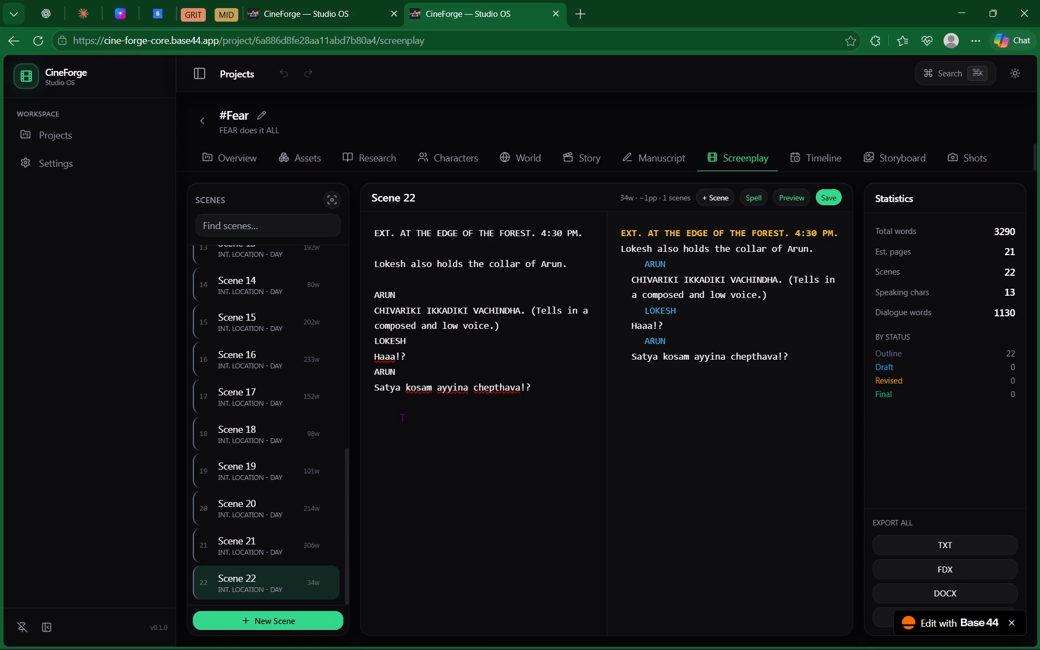
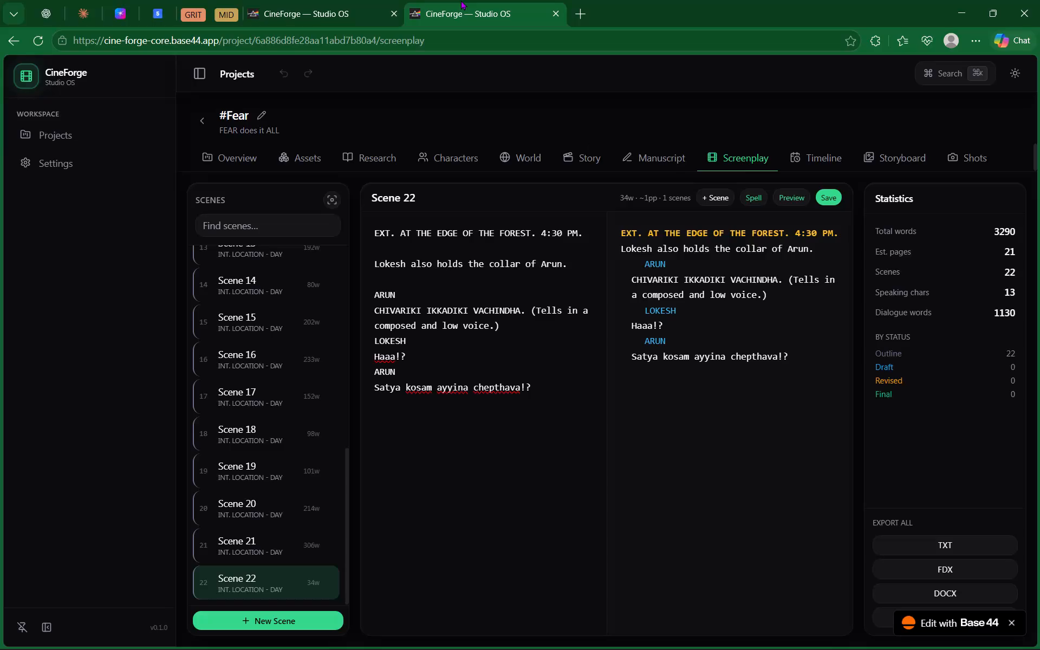
Switch back to the Story 2nd-Half research note and find the fight passage following Arun's line "Satya kosam ayyina chepthava".
left_click(352, 0)
scroll(433, 344, "down", 2)
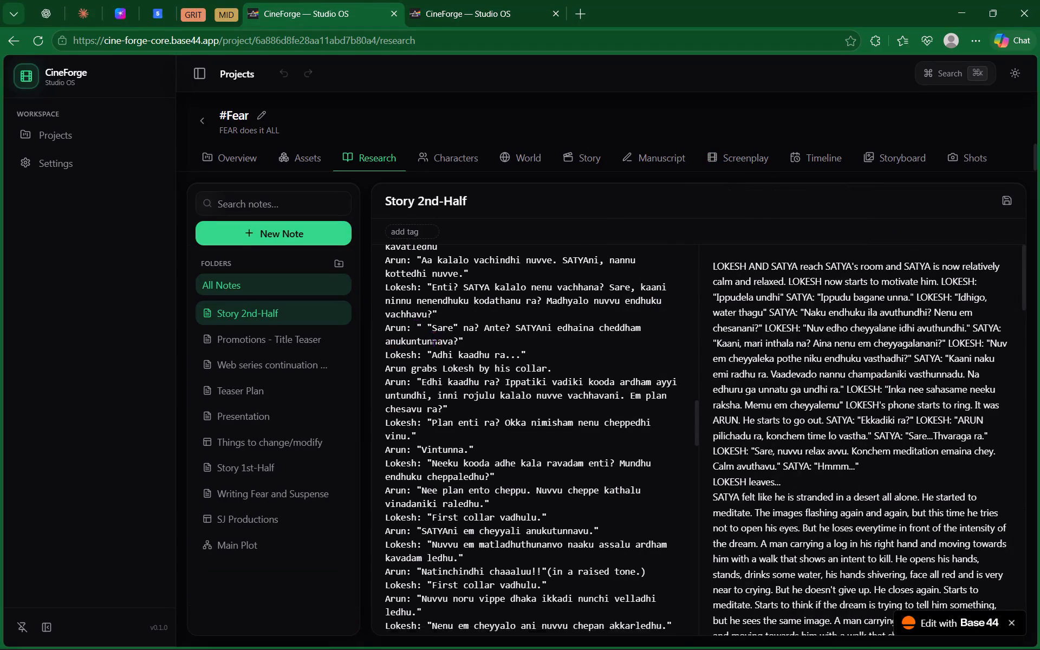
scroll(433, 344, "down", 3)
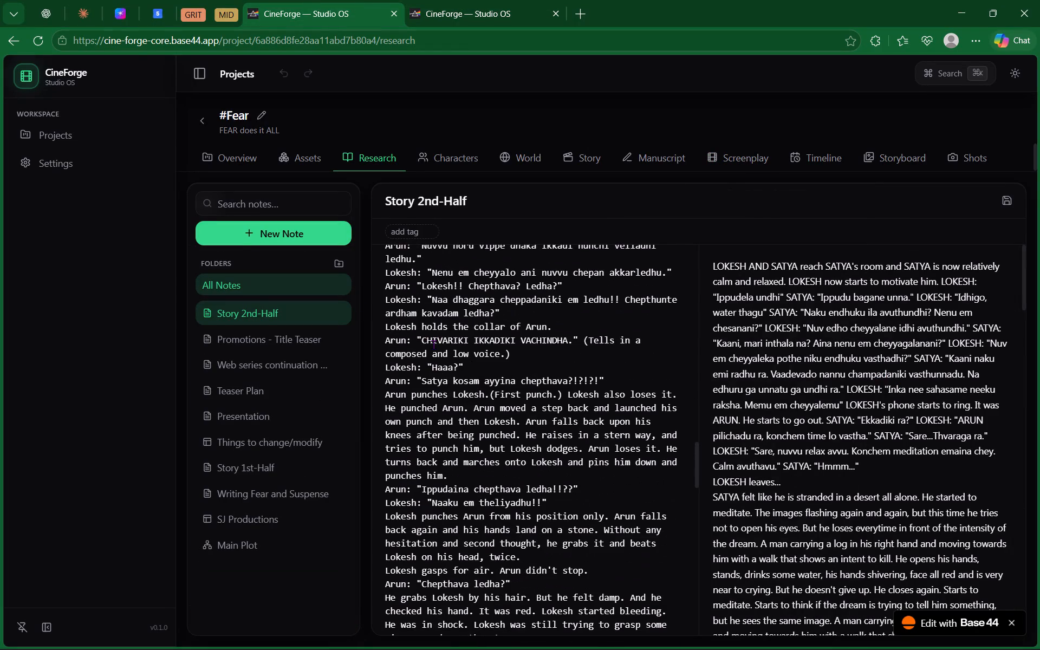
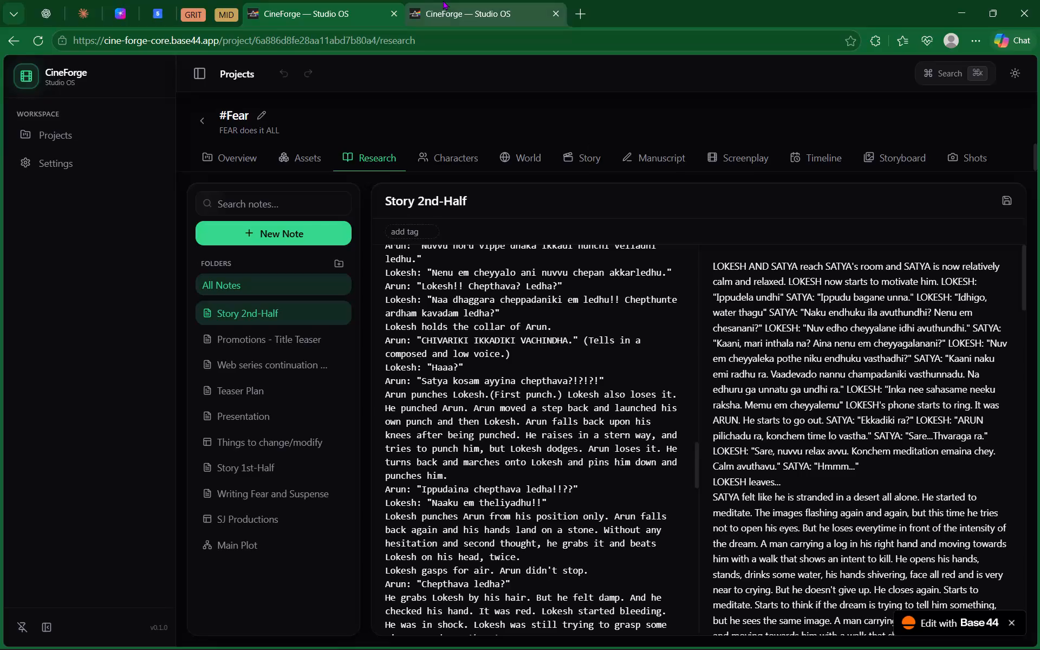
Switch to the screenplay and review Scene 21 down to its closing dialogue and CUT TO transition.
left_click(443, 0)
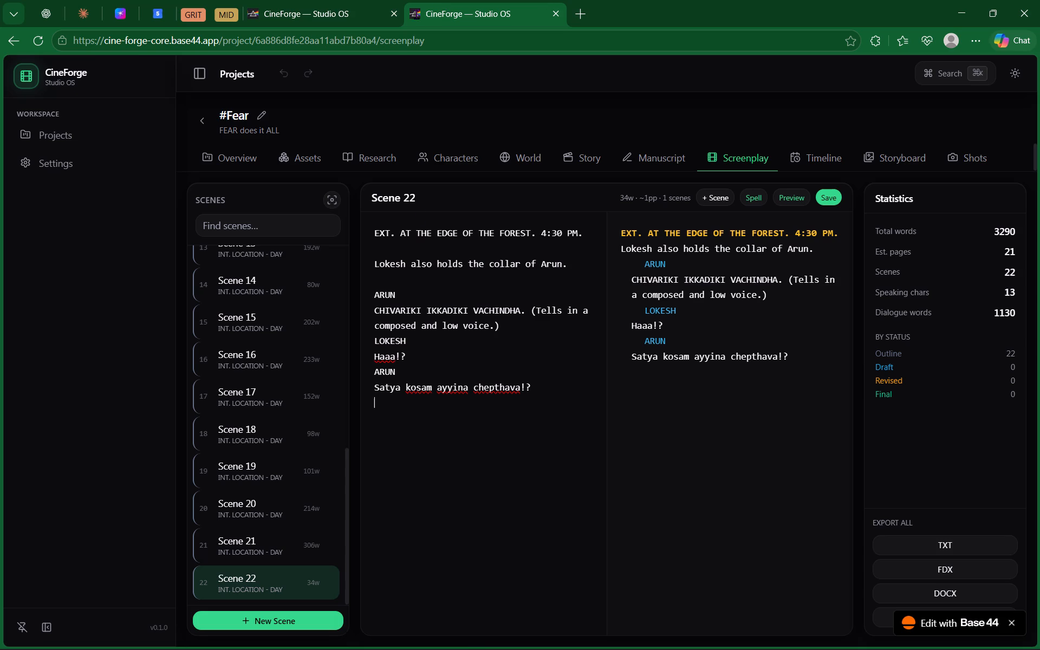
left_click(295, 545)
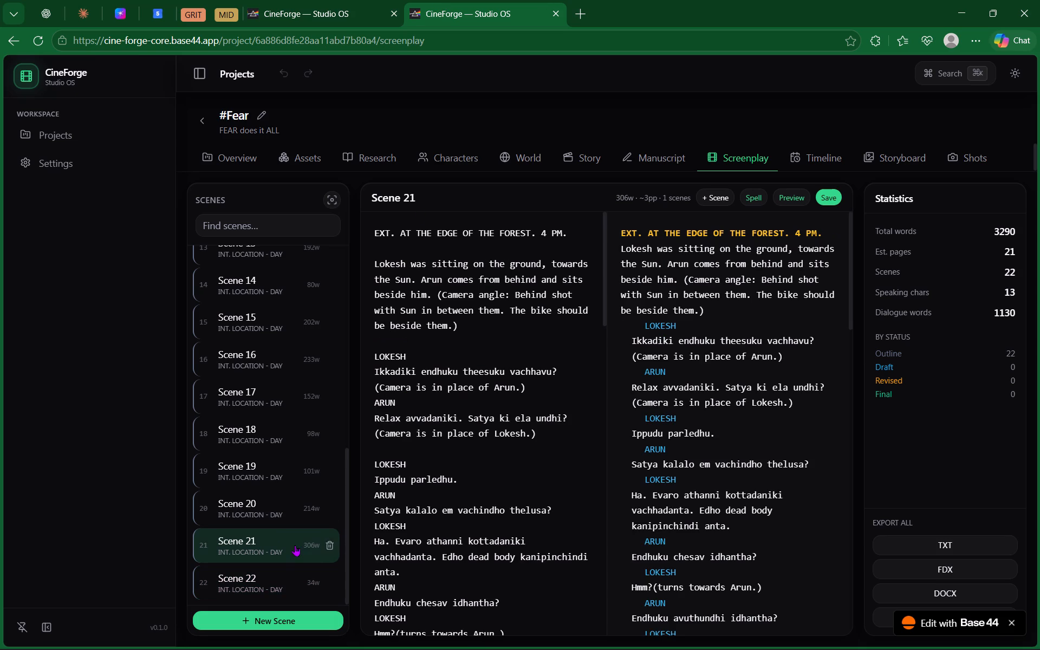
scroll(482, 485, "down", 3)
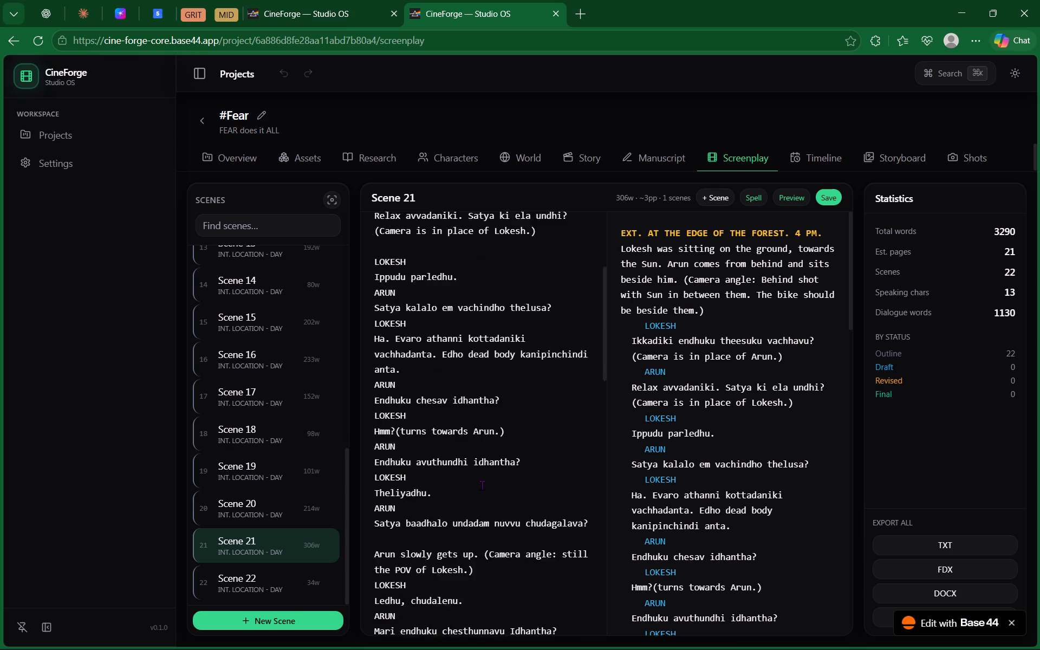
scroll(482, 485, "down", 6)
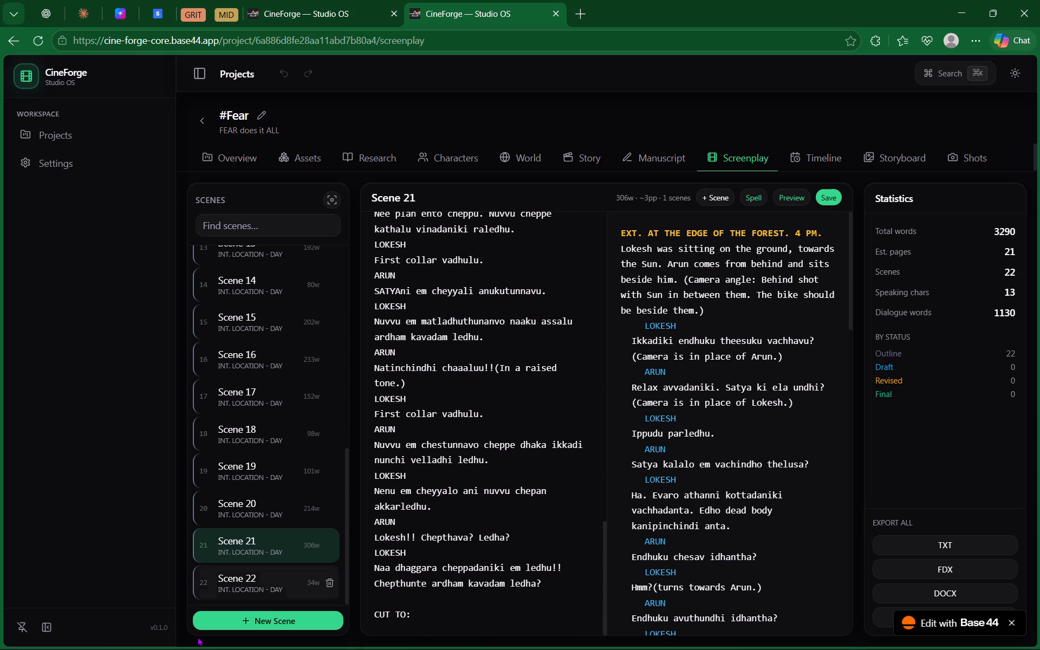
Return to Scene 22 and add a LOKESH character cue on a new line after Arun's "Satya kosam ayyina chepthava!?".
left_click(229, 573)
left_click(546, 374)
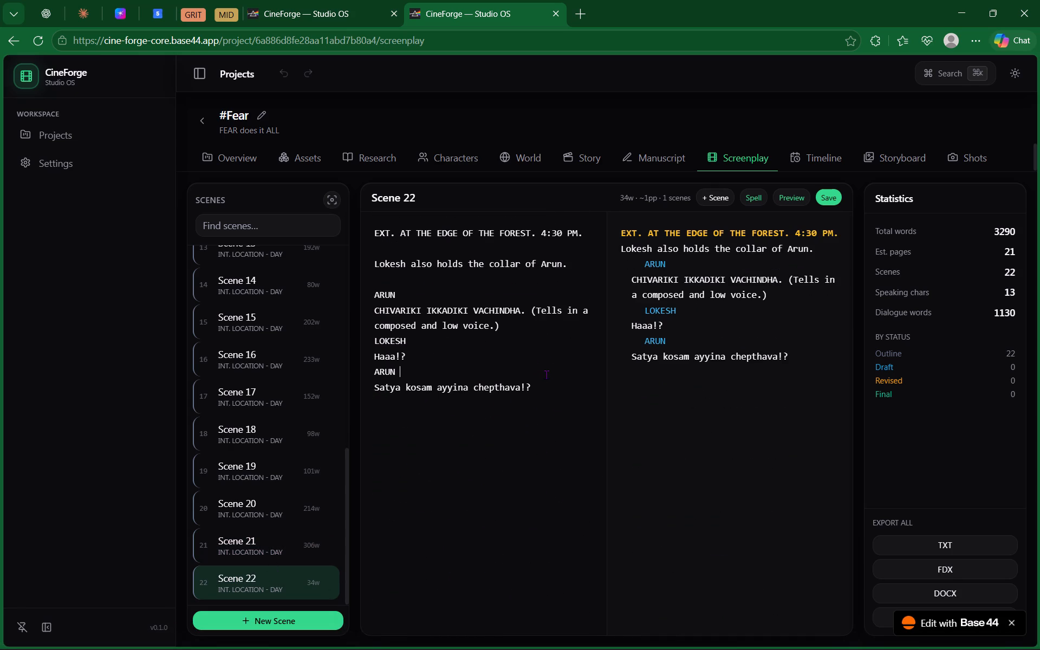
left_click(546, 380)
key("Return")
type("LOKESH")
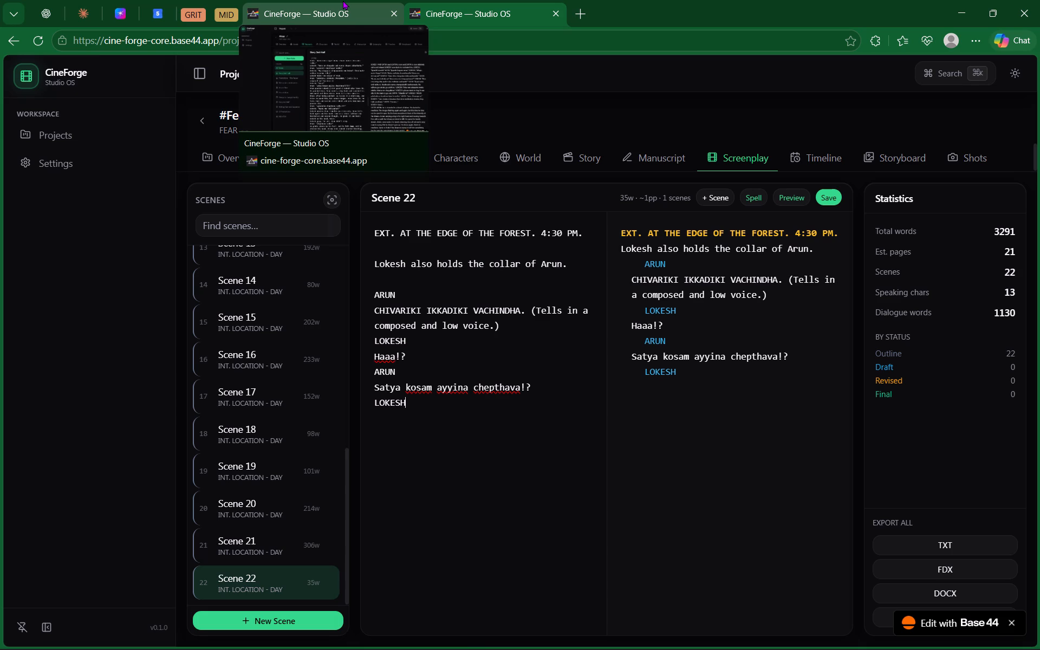
Switch to the Story 2nd-Half note and read the fight passage from Arun's first punch through Lokesh's last words and the aftermath.
left_click(343, 0)
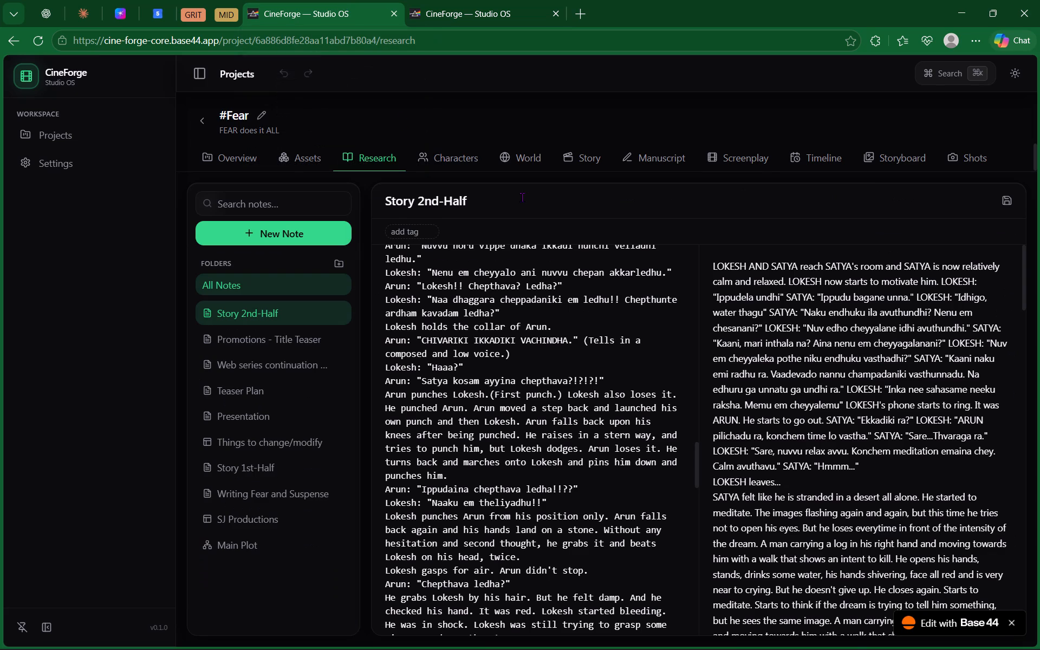
scroll(514, 342, "down", 4)
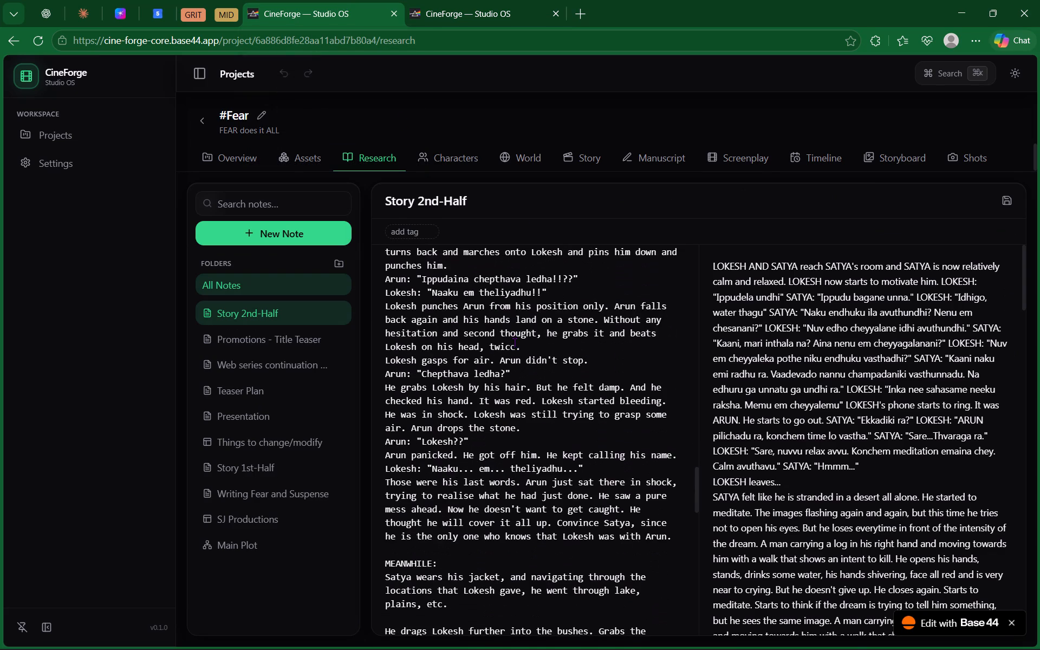
scroll(514, 342, "down", 3)
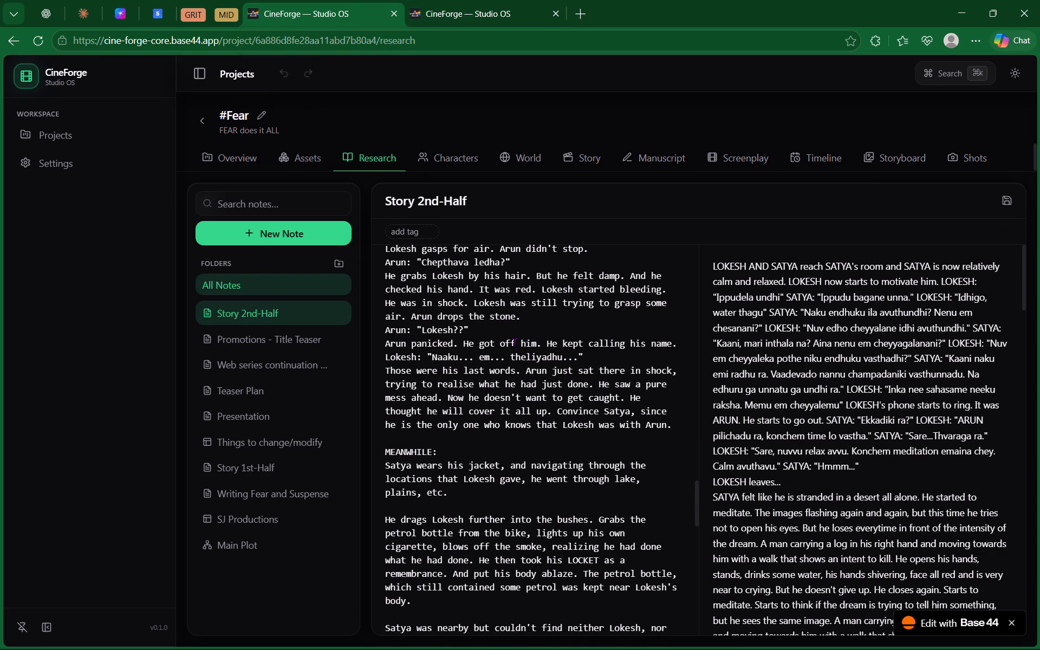
scroll(514, 342, "down", 3)
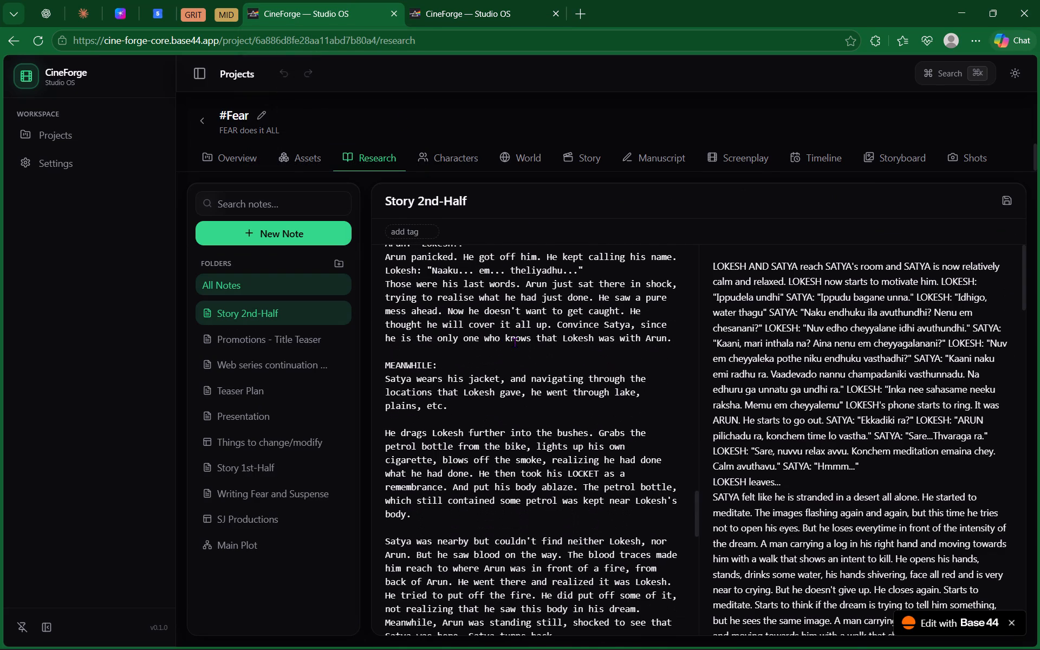
scroll(514, 342, "up", 6)
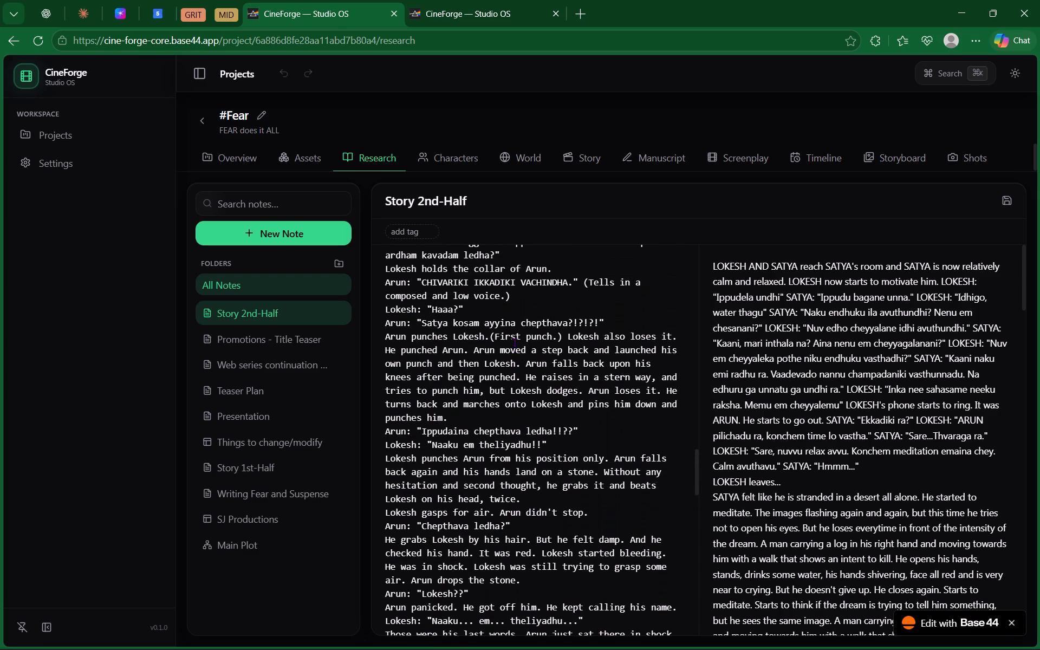
scroll(514, 342, "up", 2)
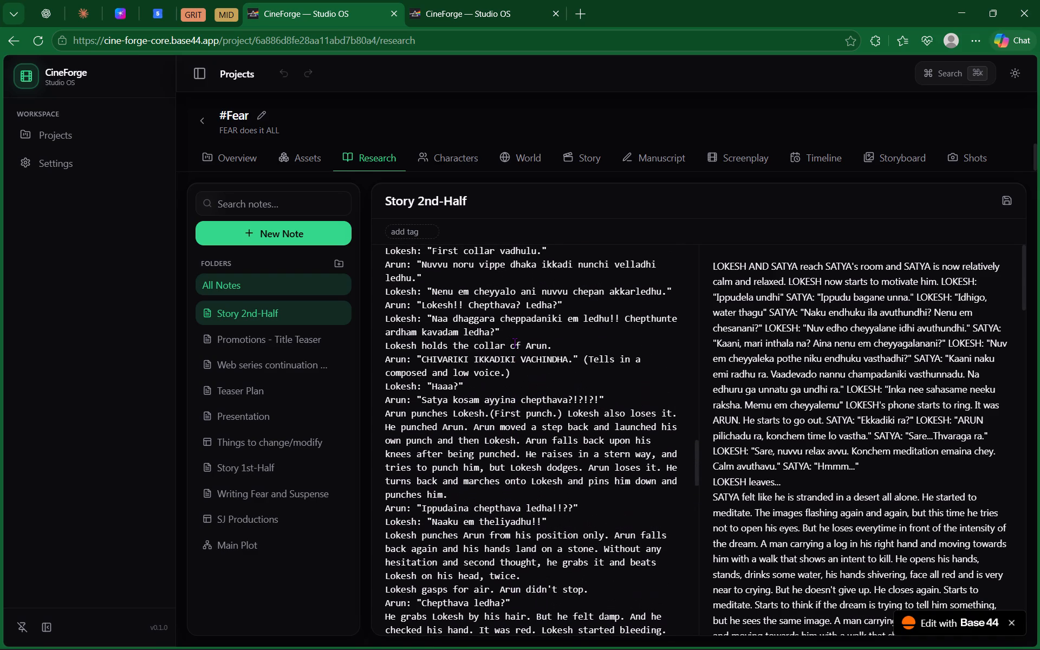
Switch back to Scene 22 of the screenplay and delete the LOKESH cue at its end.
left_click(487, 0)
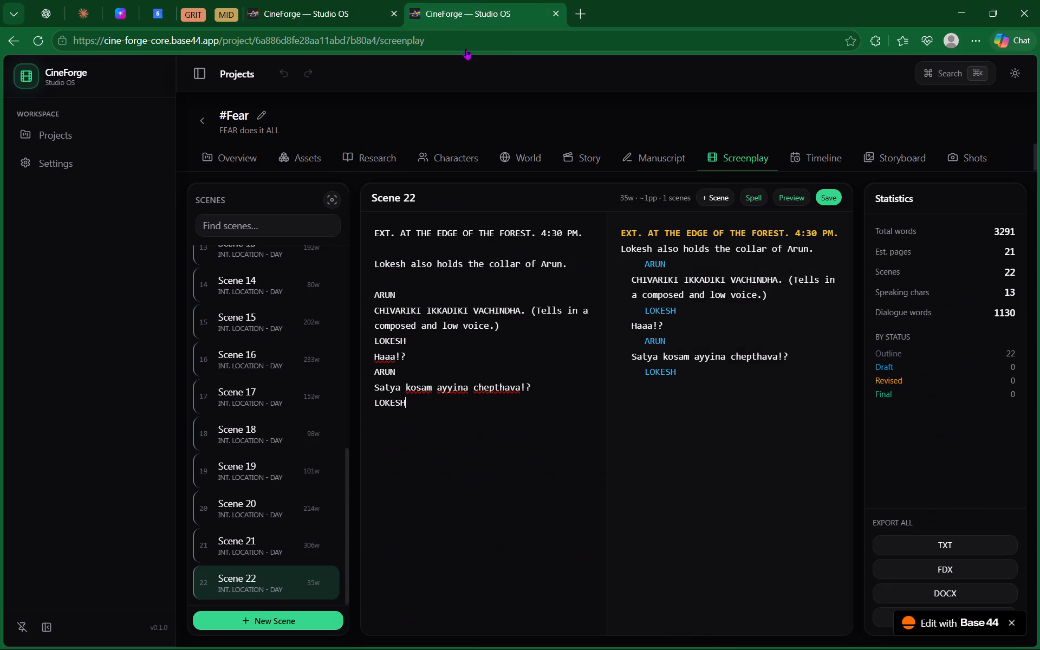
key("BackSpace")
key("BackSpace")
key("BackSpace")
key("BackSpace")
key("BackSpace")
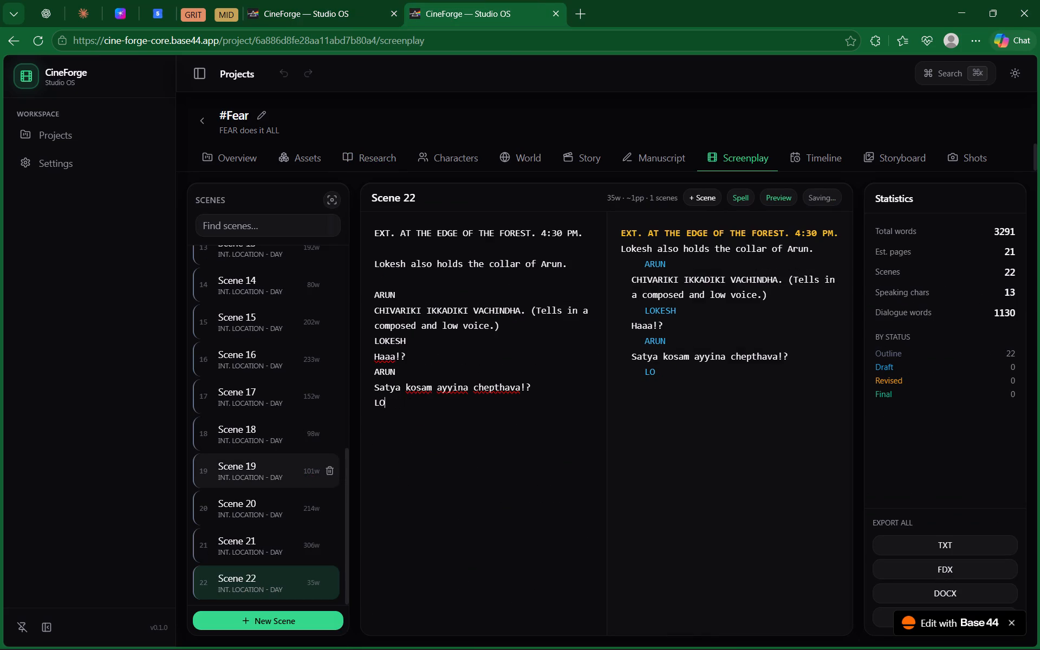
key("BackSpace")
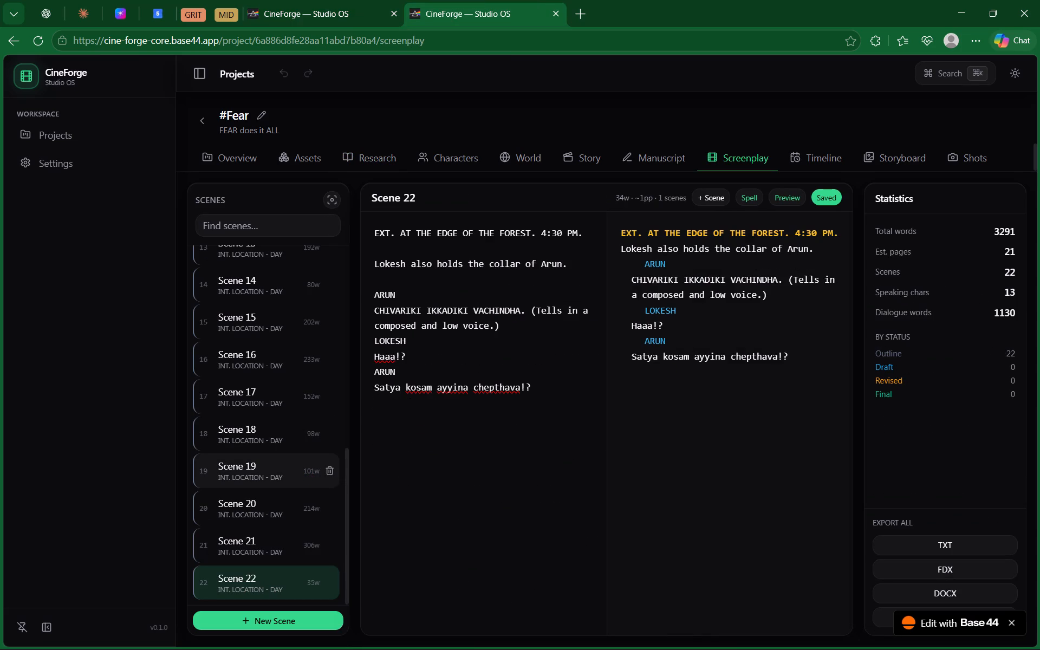
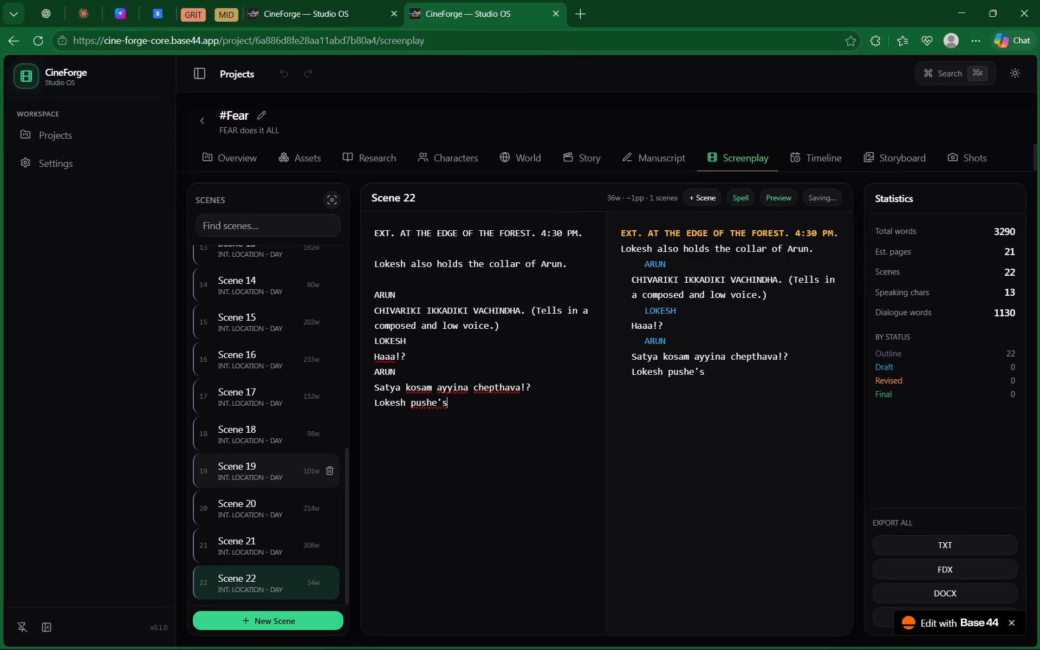
Insert a blank line between Arun's "Satya kosam ayyina chepthava!?" and the "Lokesh pushe's" line in Scene 22.
key("Up")
key("Right")
key("Right")
key("Right")
key("Right")
key("Right")
key("Right")
key("Right")
key("Right")
key("Right")
key("Right")
key("Right")
key("Right")
key("Right")
key("Right")
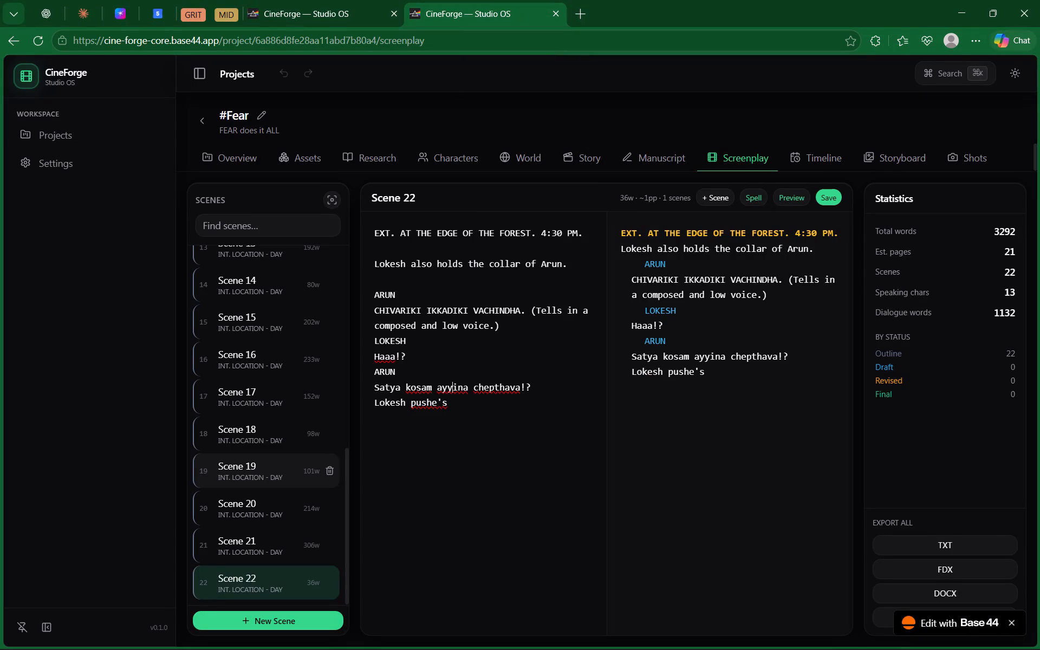
key("Right")
key("Right")
key("Return")
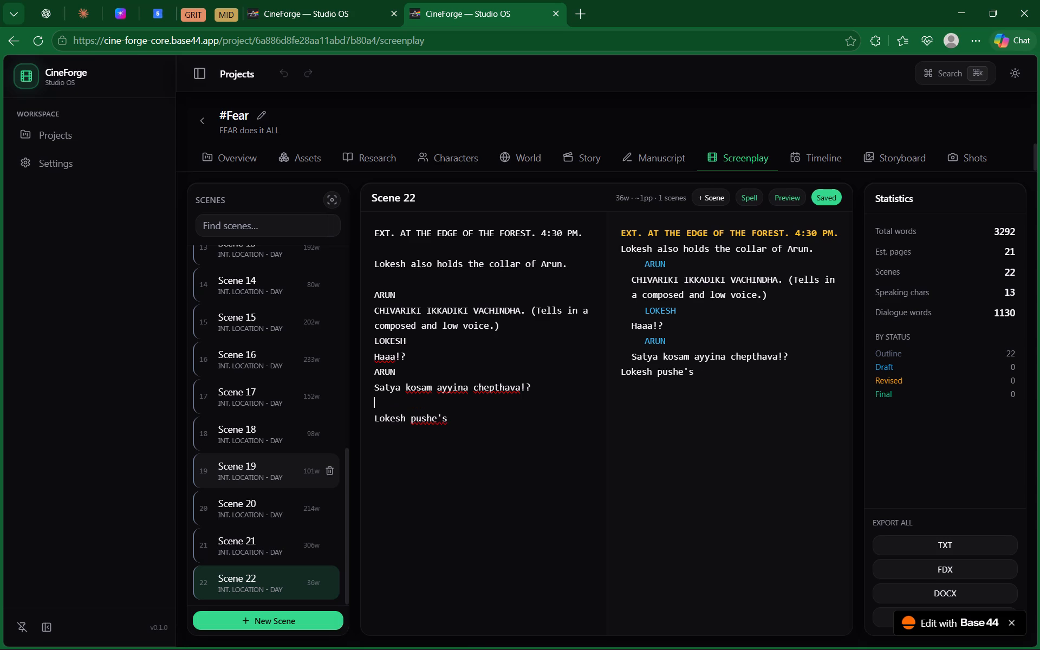
Correct "pushe's" to "pushes" in the last action line of Scene 22.
key("Right")
key("Down")
key("Up")
key("Right")
key("Right")
key("Right")
key("Right")
key("Right")
key("Right")
key("Right")
key("Right")
key("Right")
key("Right")
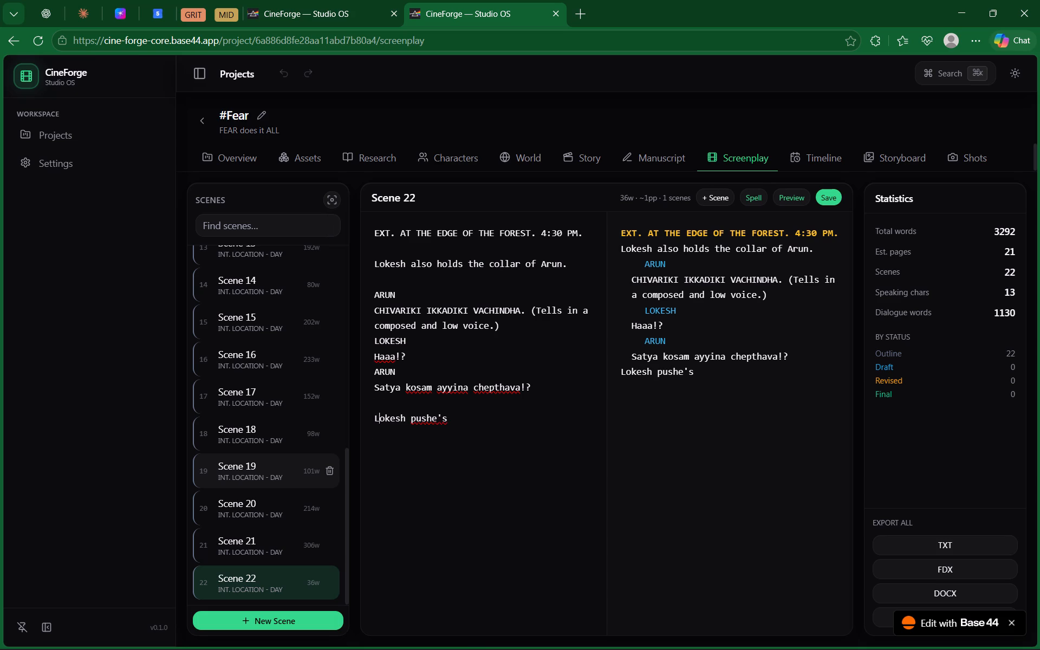
key("Right")
key("Right")
key("Right")
key("BackSpace")
key("Right")
Continue the action line after "Lokesh pushes" with "Arun, Arun goes abck 5 steps".
key("space")
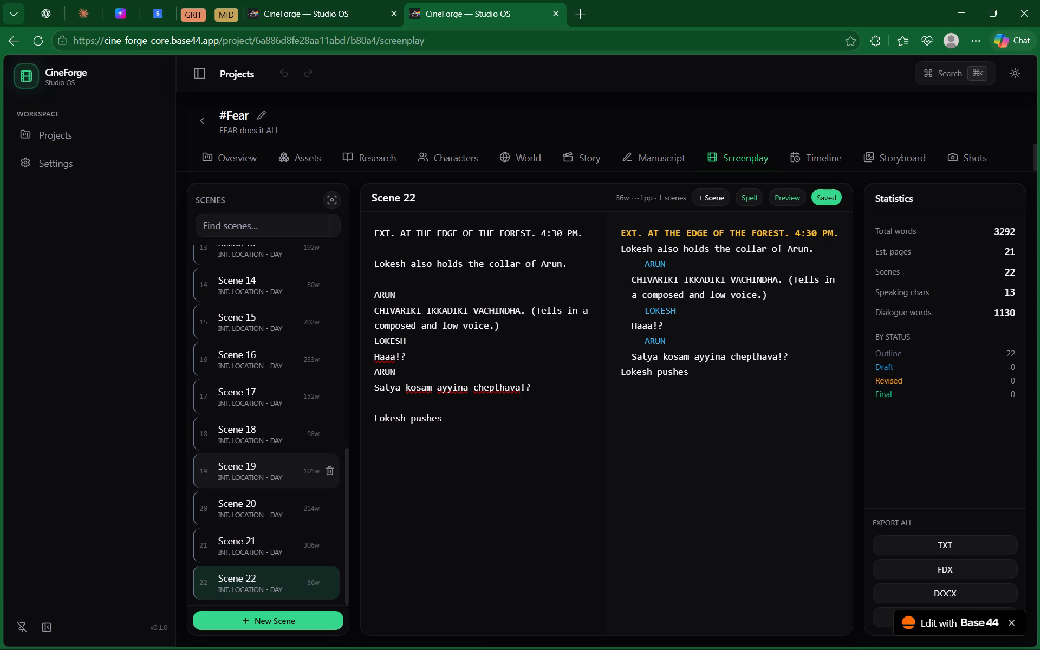
type("Arun")
key("space")
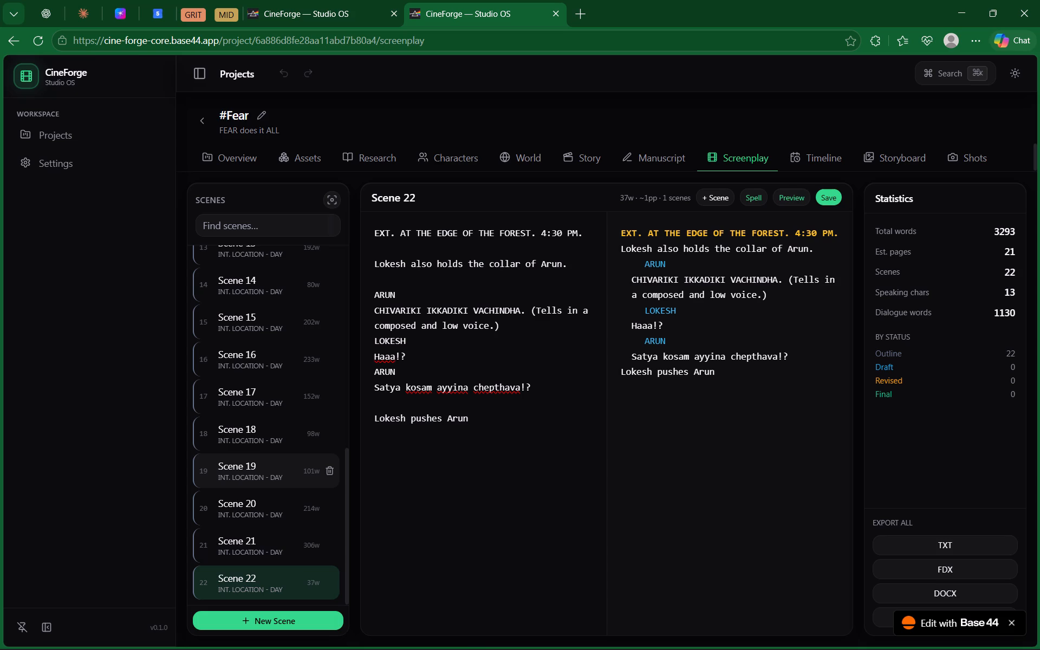
key("BackSpace")
type(",")
key("space")
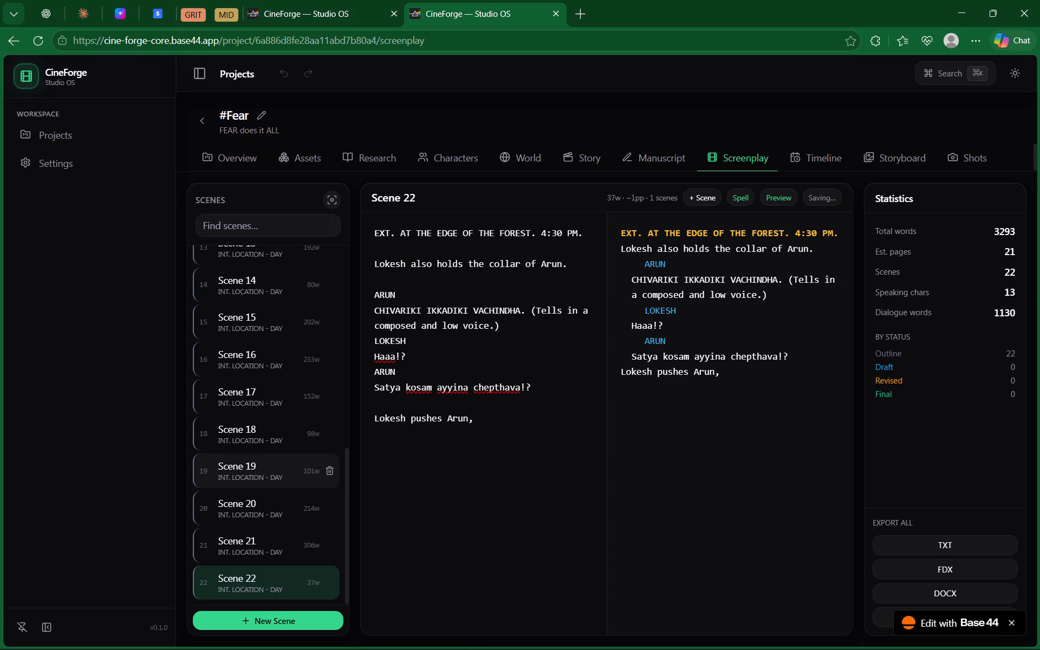
type("Arun")
key("space")
type("goes")
key("space")
key("n")
key("BackSpace")
type("abck 5 steps")
Correct "abck" to "back" in the action line and end the sentence with a period after "steps".
key("Up")
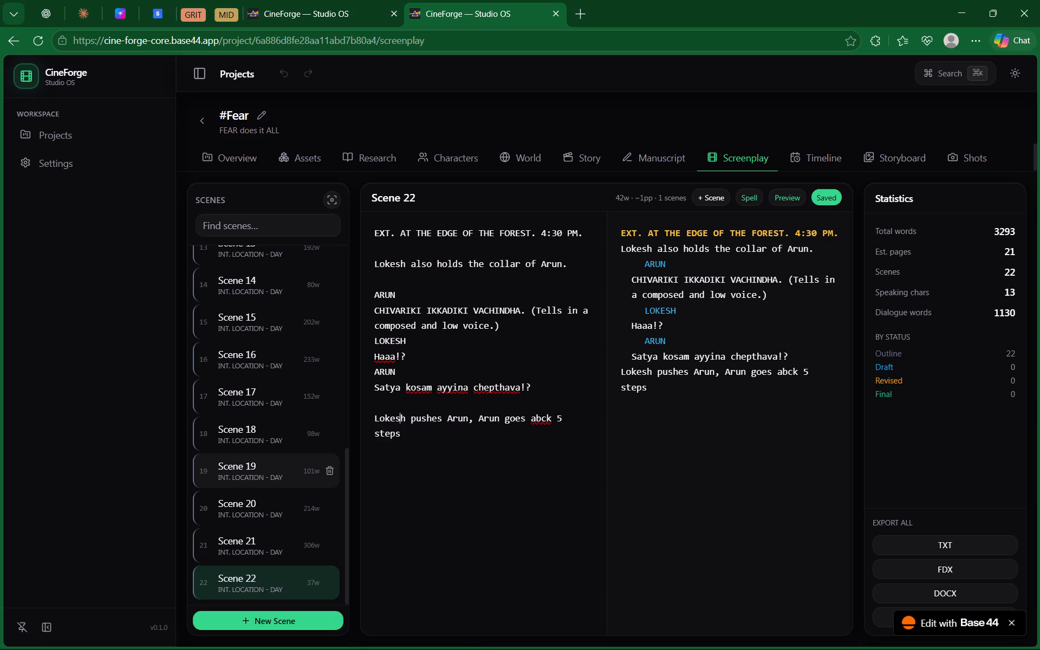
key("Right")
key("Right")
key("Right")
key("Right")
key("Right")
key("Right")
key("Right")
key("Right")
key("Right")
key("Right")
key("Right")
key("Right")
key("Right")
key("Right")
key("Right")
key("Right")
key("Right")
key("Right")
key("Right")
key("Right")
key("Right")
key("Right")
key("Right")
key("Right")
key("Right")
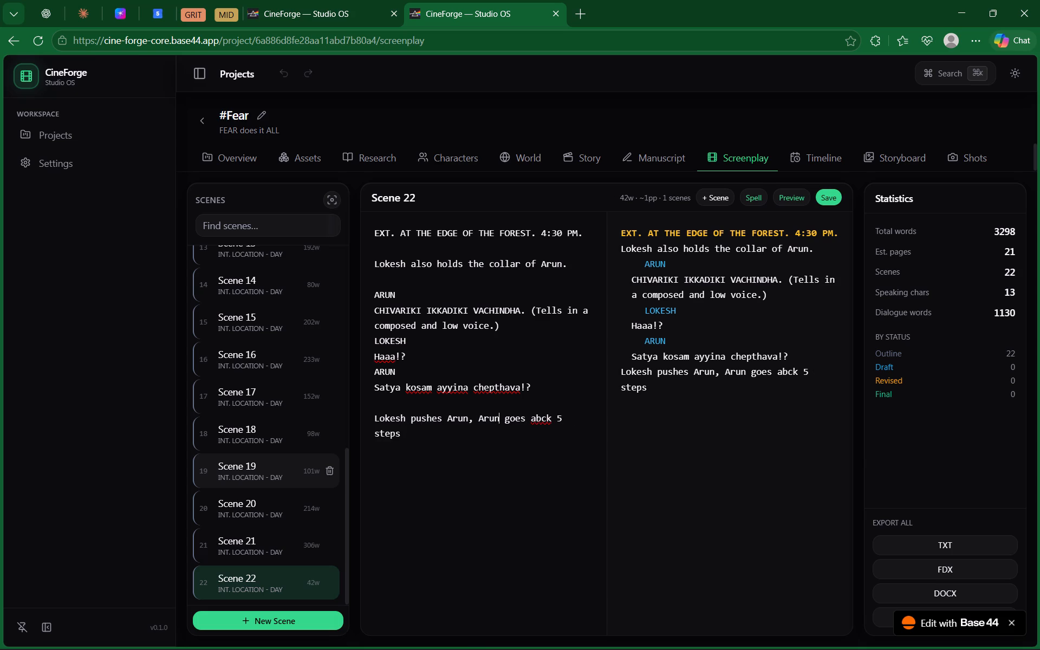
key("Right")
key("BackSpace")
key("Right")
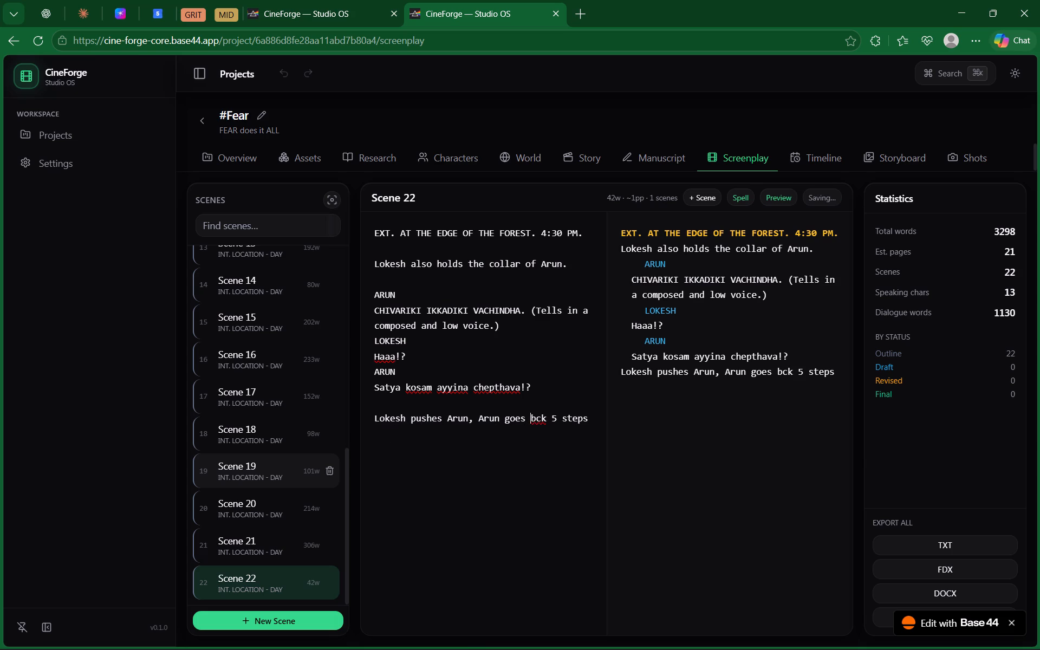
key("a")
key("Down")
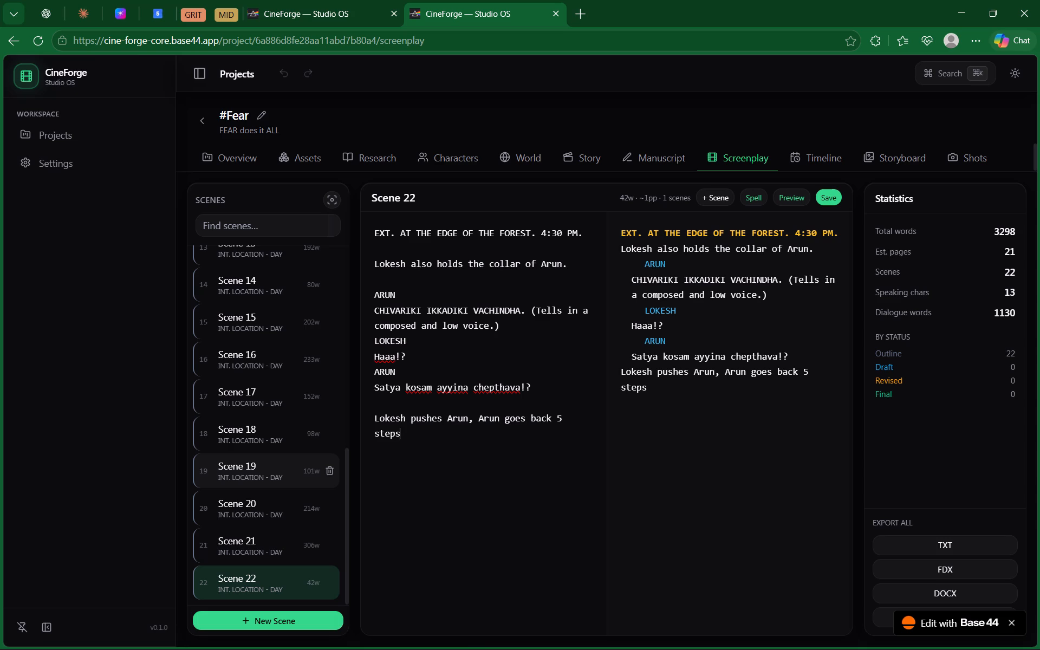
key("period")
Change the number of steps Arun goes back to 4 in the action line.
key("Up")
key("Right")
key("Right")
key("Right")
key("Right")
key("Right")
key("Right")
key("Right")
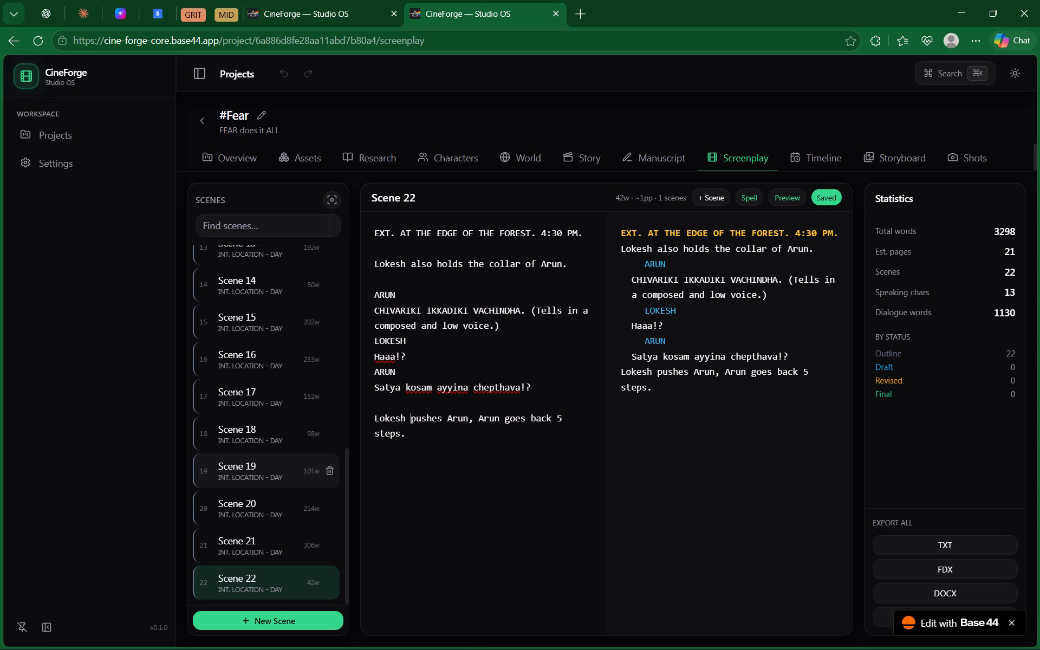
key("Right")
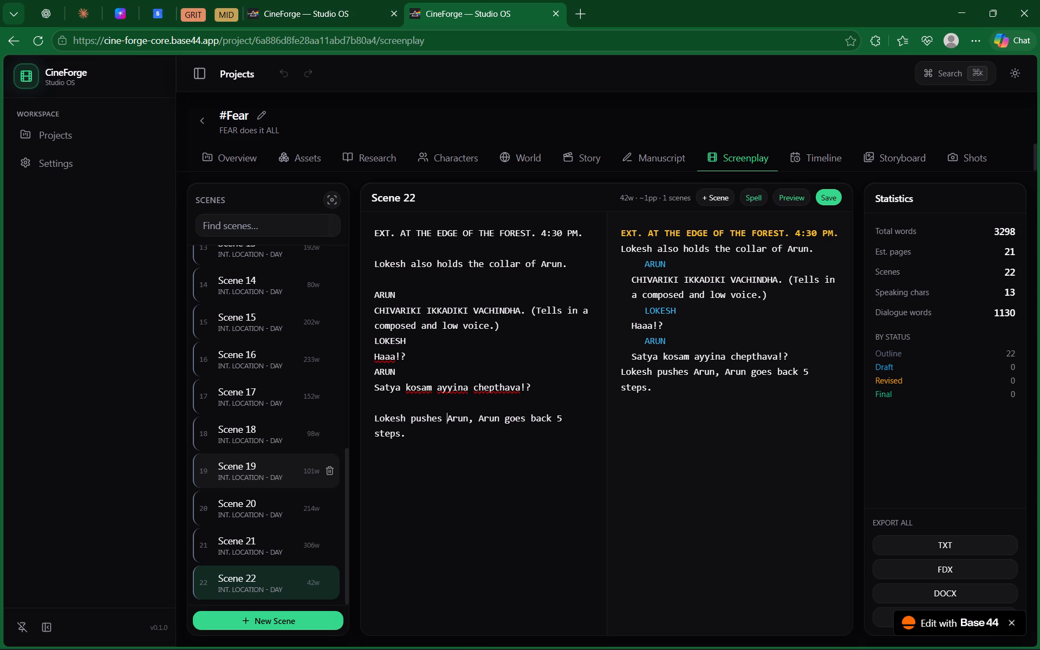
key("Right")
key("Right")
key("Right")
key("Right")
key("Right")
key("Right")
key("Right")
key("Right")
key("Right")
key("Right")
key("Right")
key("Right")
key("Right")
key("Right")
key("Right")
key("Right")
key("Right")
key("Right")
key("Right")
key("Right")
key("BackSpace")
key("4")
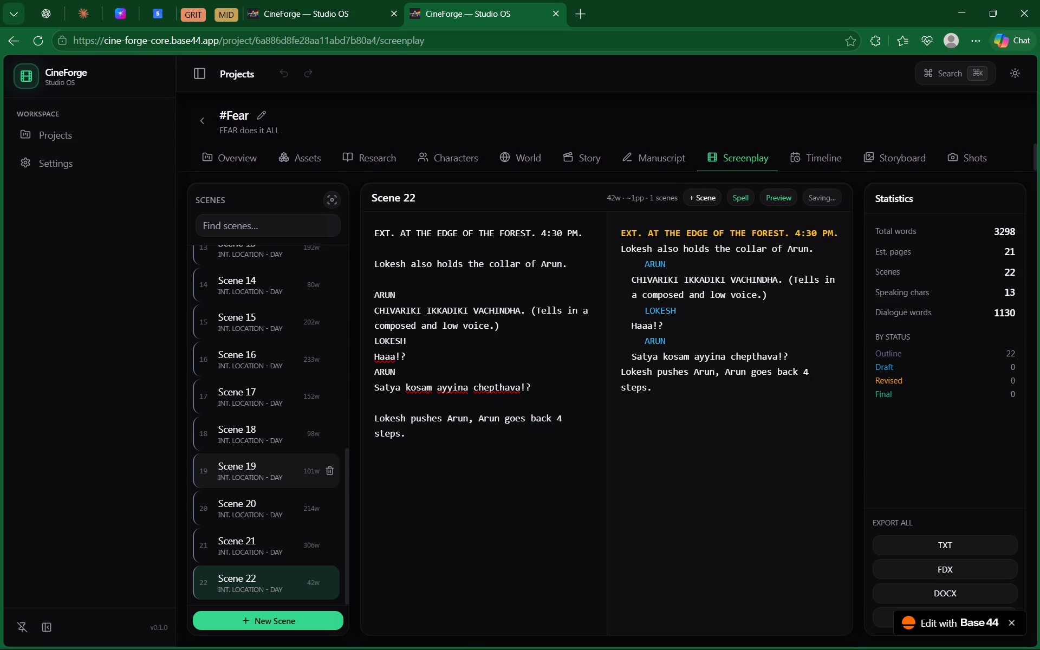
Start a new sentence with "Arun" after "steps." at the end of the action paragraph.
key("Down")
key("space")
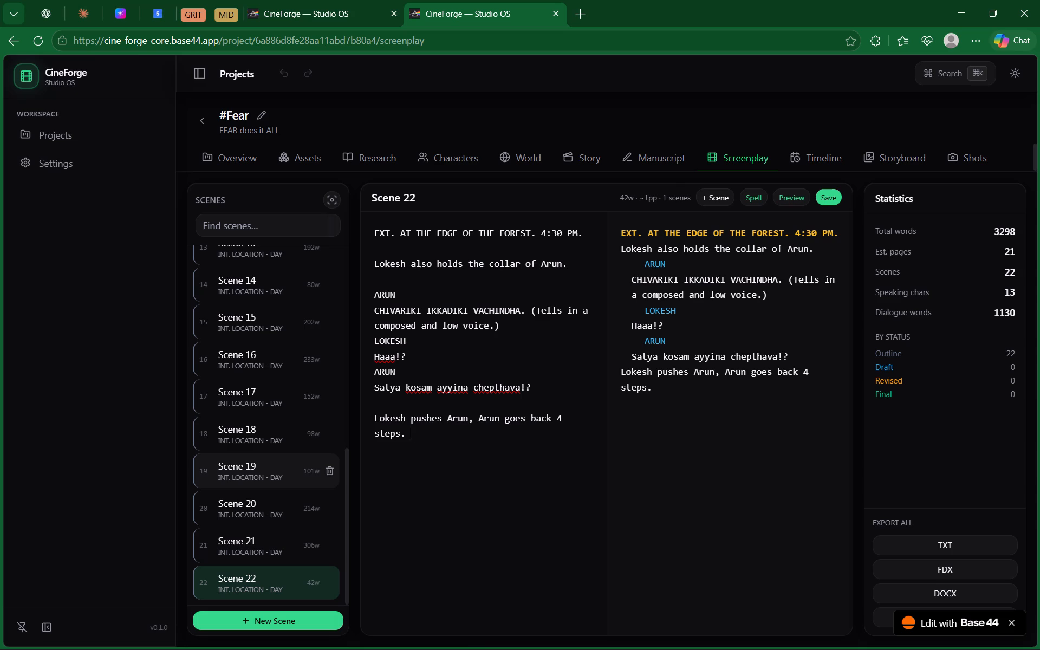
key("shift+a")
type("ru")
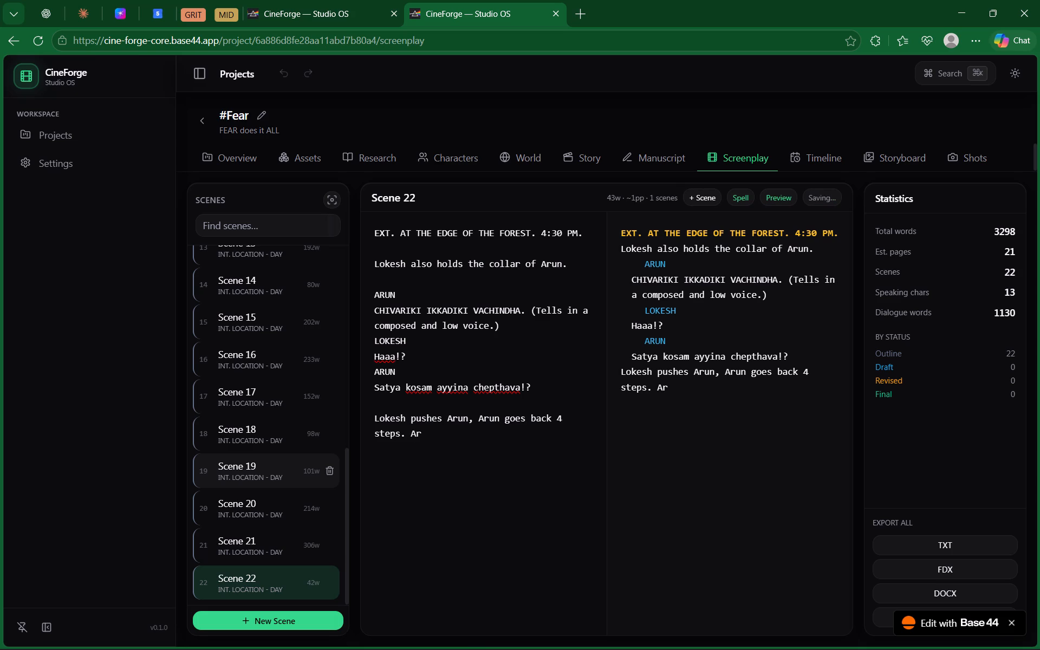
key("n")
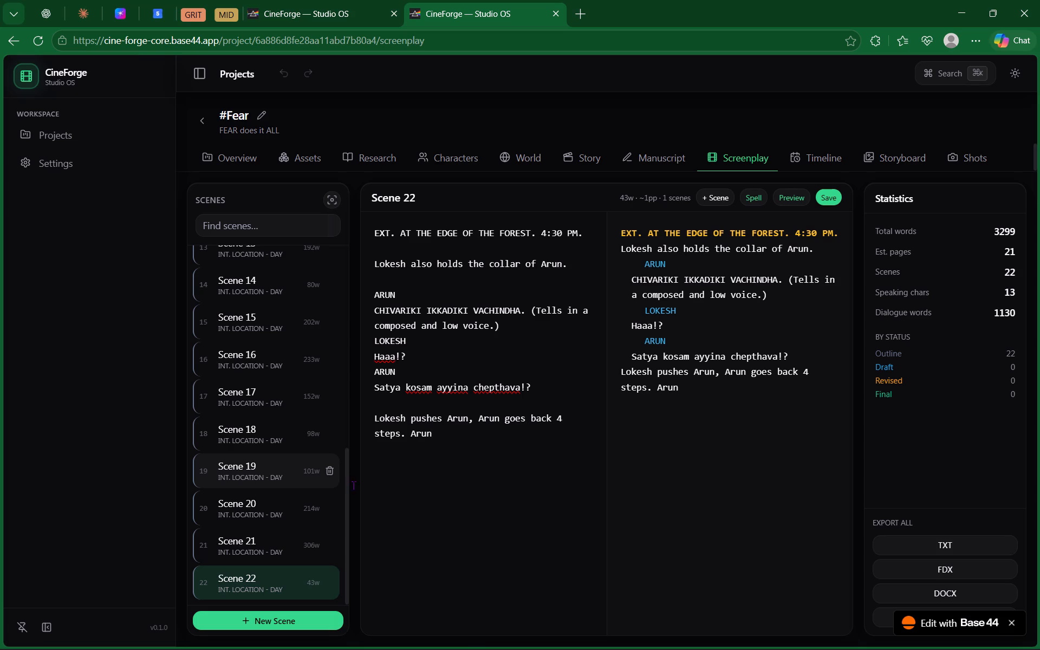
Change the number of steps Arun goes back to 2, keeping a space before "steps".
left_click(571, 422)
key("BackSpace")
key("2")
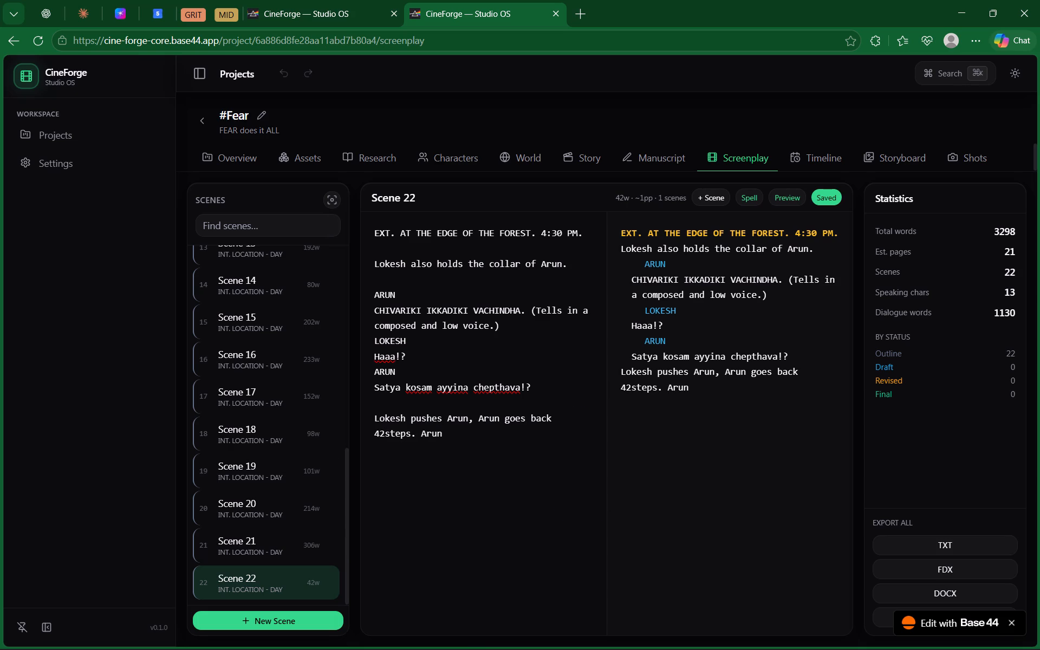
key("BackSpace")
key("BackSpace")
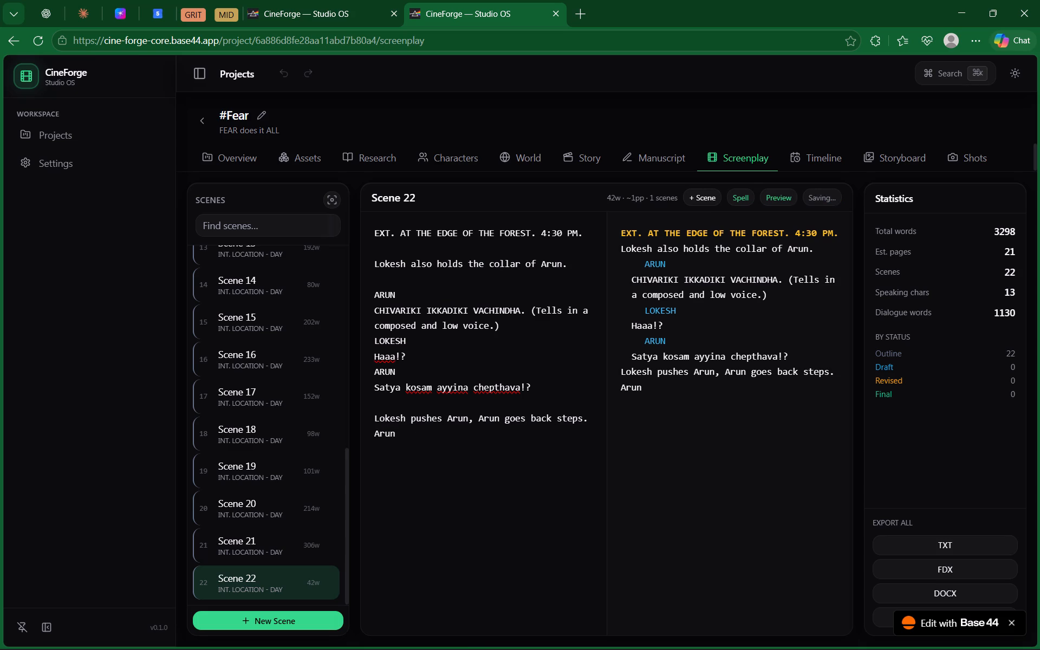
key("2")
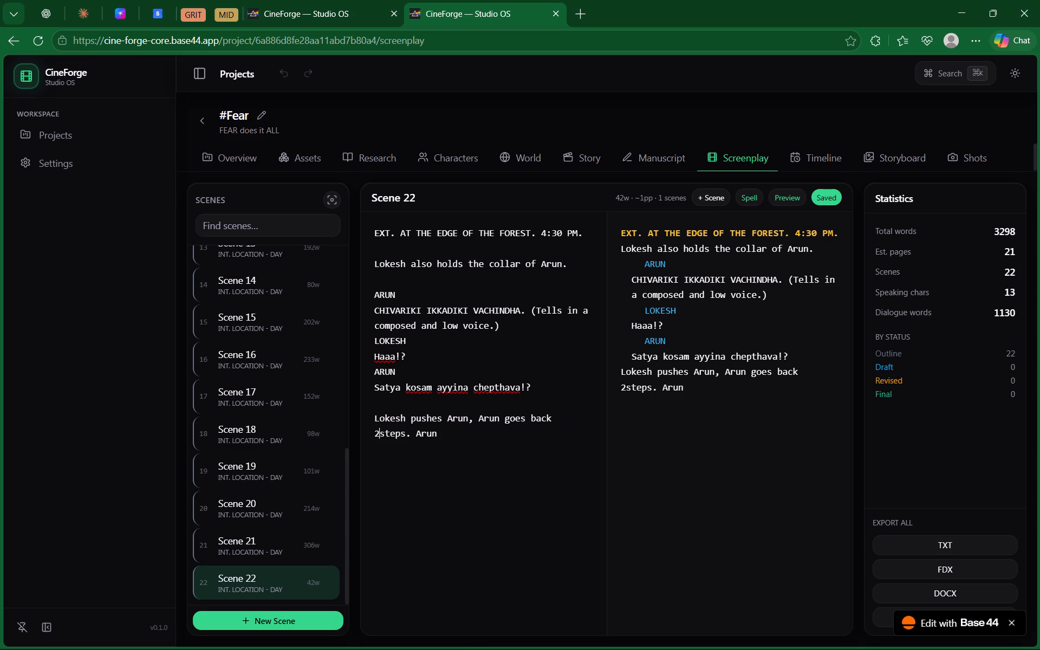
key("space")
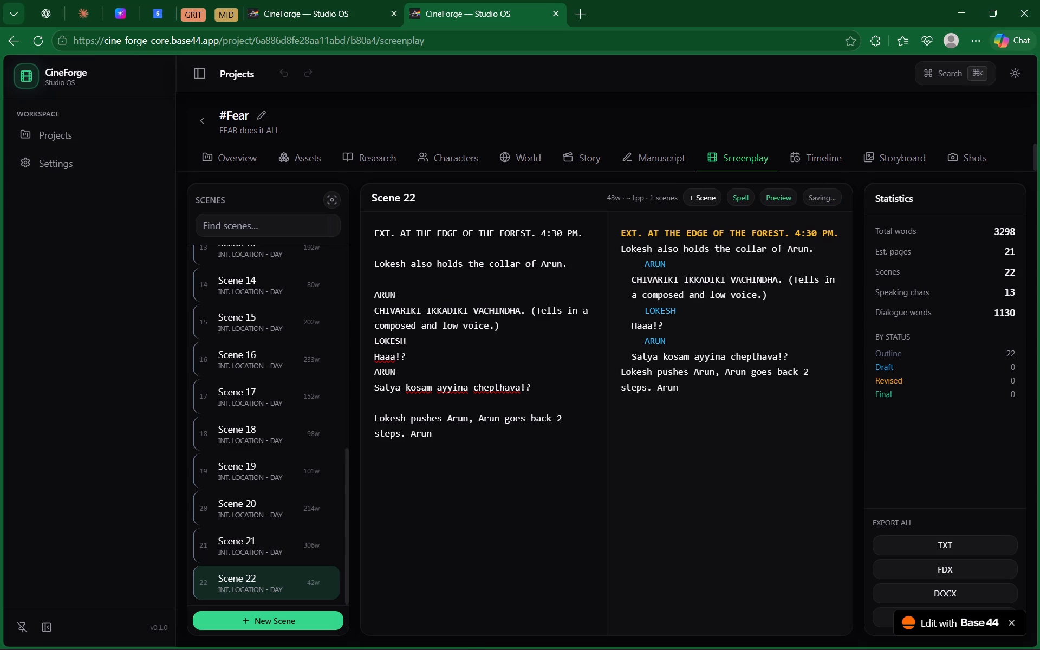
Continue the sentence after the final "Arun" with "is bursts in".
key("Down")
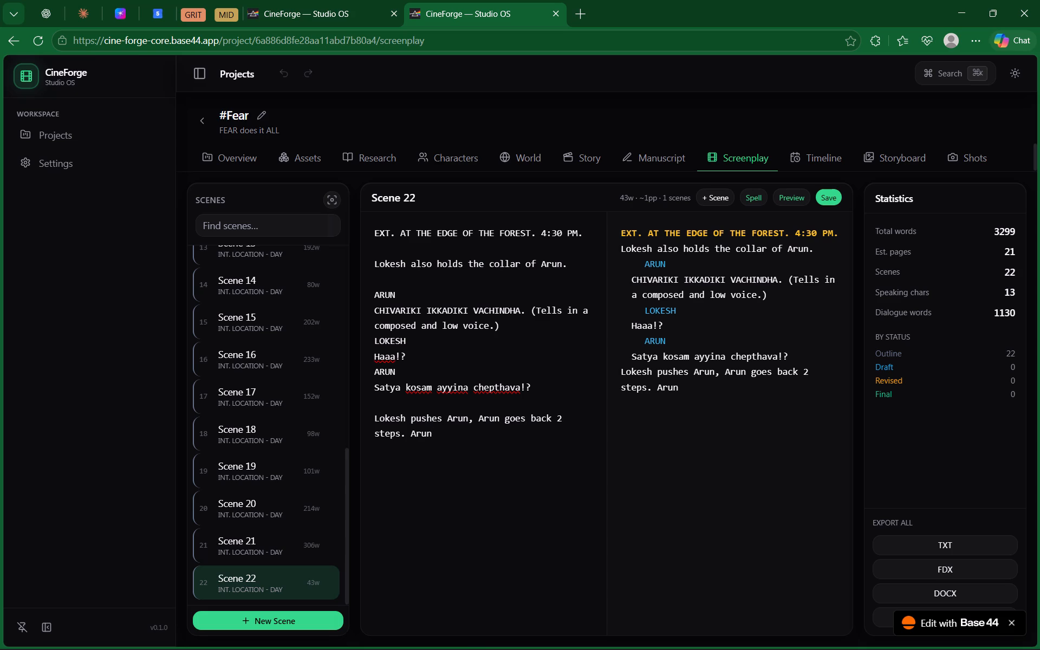
key("space")
type("is")
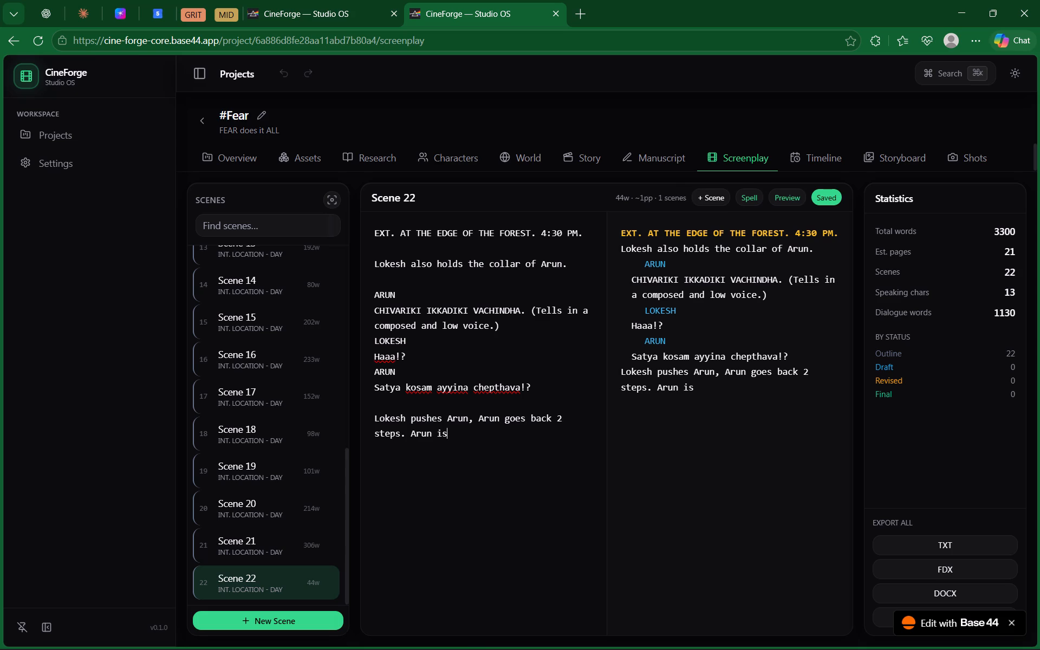
key("space")
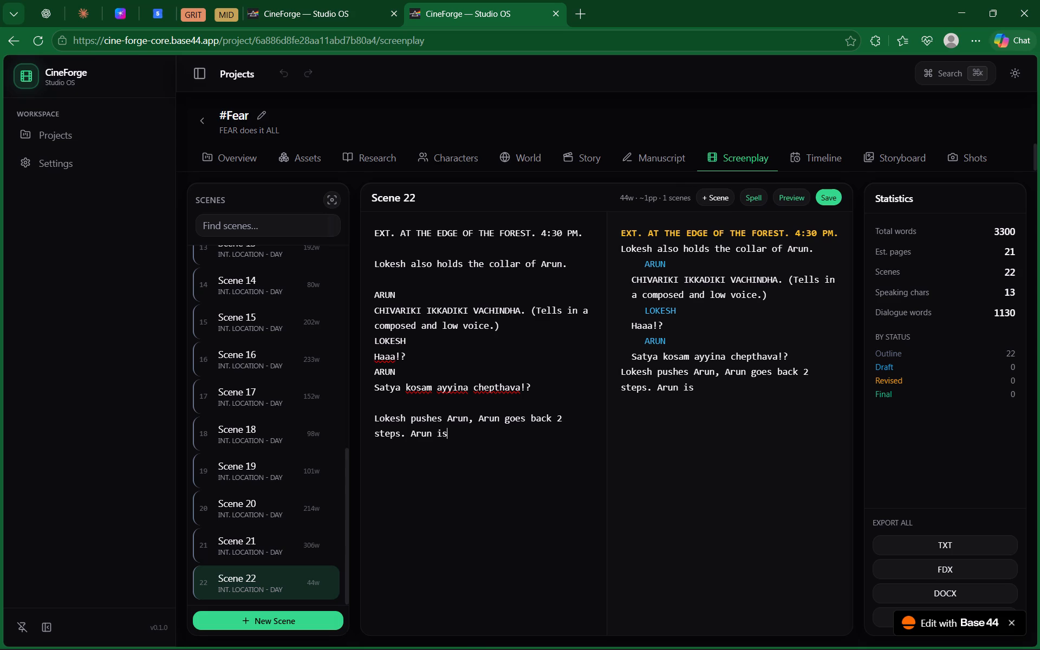
type("bursts")
key("space")
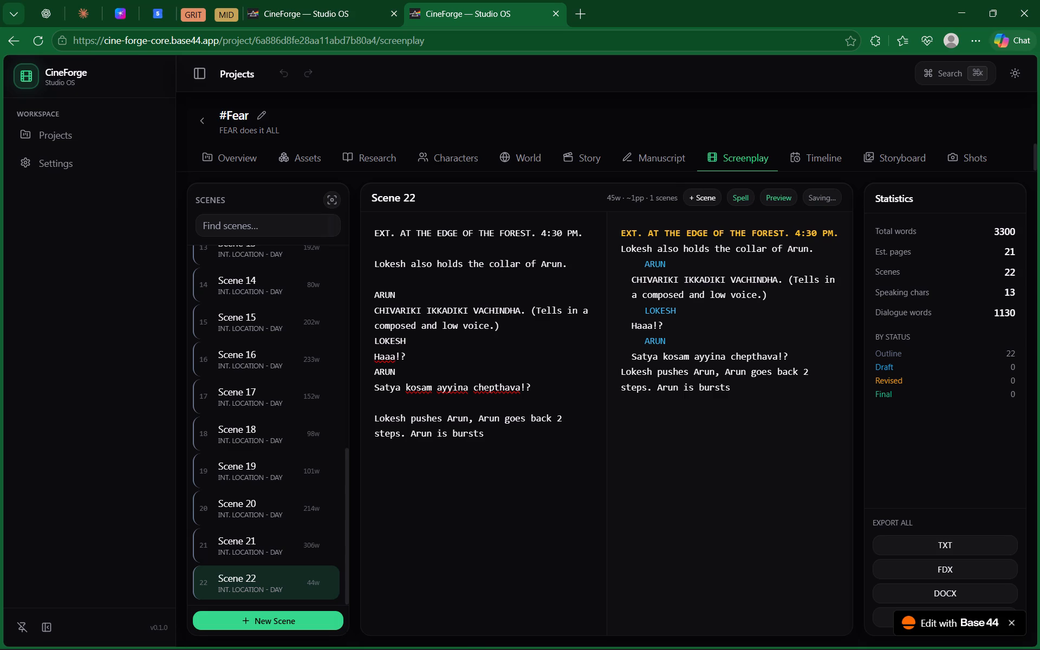
type("in")
key("space")
Delete the word "is" before "bursts" in the action paragraph's last sentence.
key("Left")
key("Left")
key("Left")
key("Left")
key("Left")
key("Left")
key("Left")
key("Left")
key("Left")
key("Left")
key("Left")
key("BackSpace")
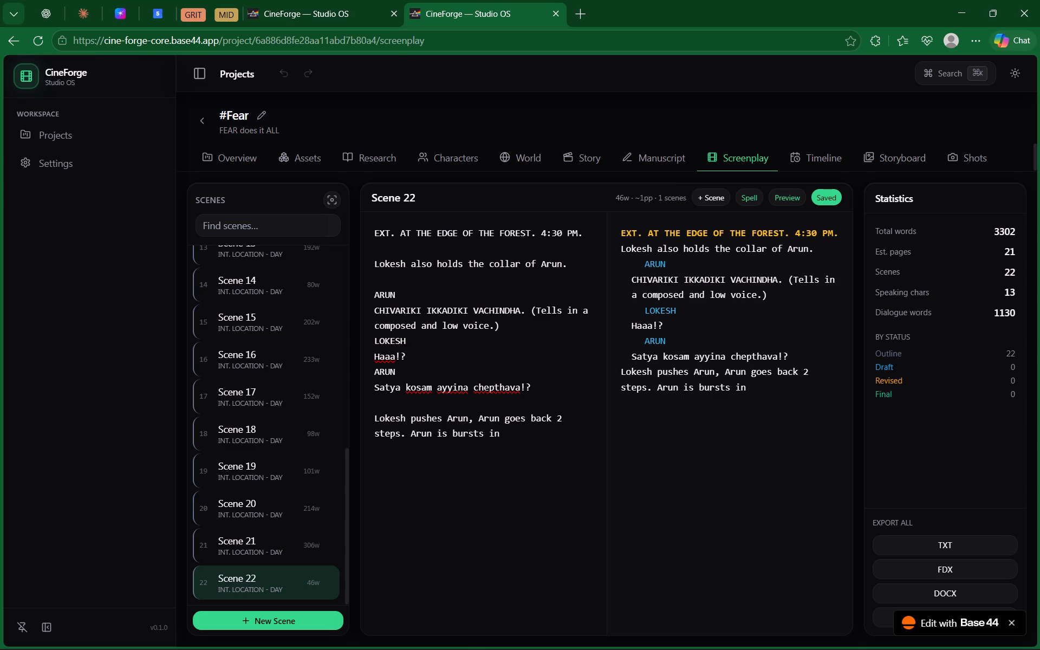
key("BackSpace")
key("BackSpace")
Finish the action paragraph's last sentence after "bursts in" with "anger." and begin a new sentence with "He".
key("Right")
key("Right")
key("Right")
key("Right")
key("Right")
key("Right")
key("Right")
key("Right")
key("Right")
key("Right")
key("Right")
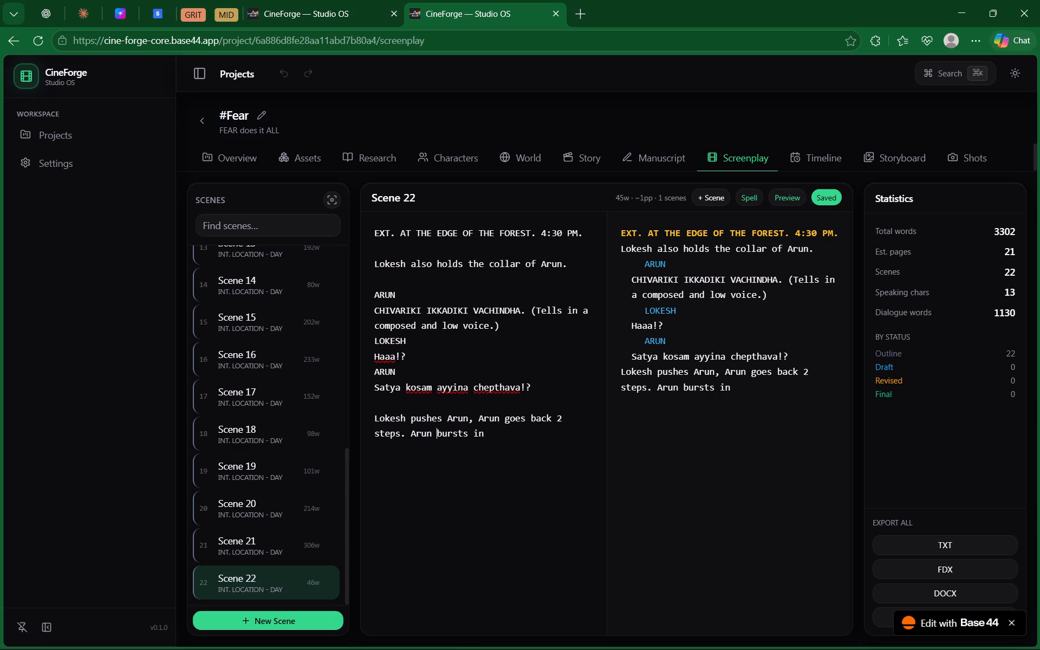
type("anger. He")
key("space")
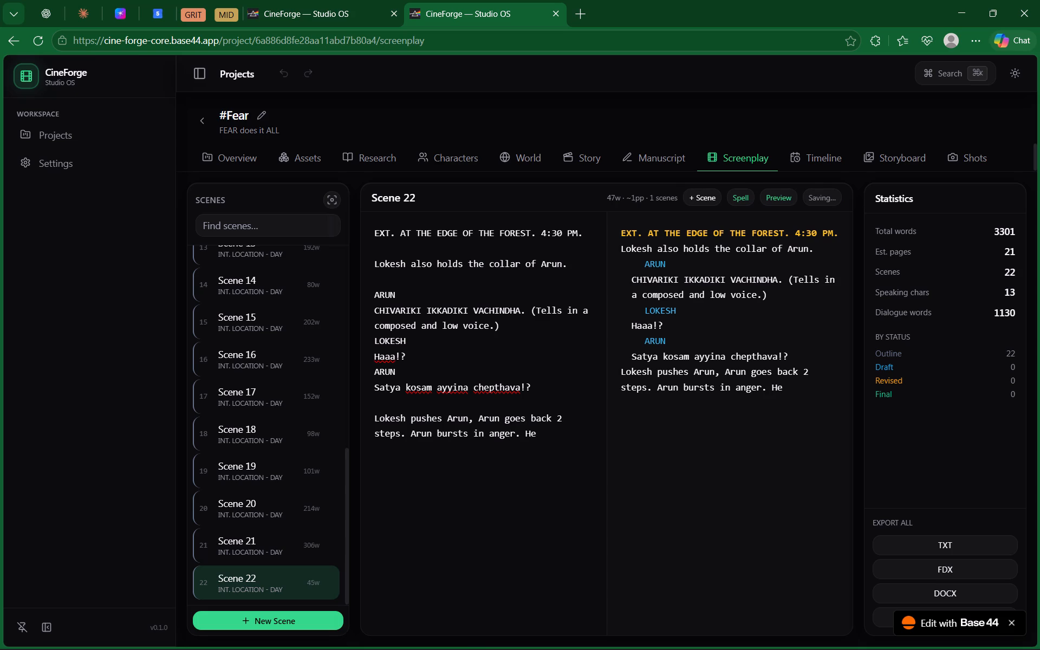
Continue the sentence after "He" with "throws punch with right hand on Lokes", keeping a space between "on" and "Lokes".
type("throws punch with")
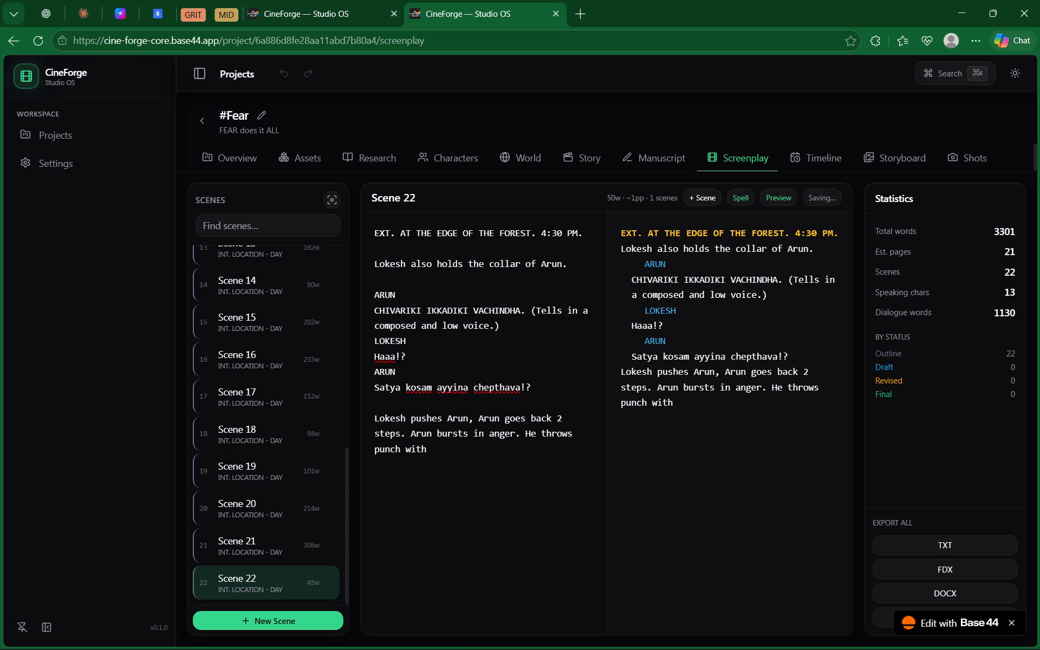
key("space")
type("rigth")
key("BackSpace")
key("BackSpace")
type("ht hand on")
type("Lokes")
key("Left")
key("Left")
key("Left")
key("Left")
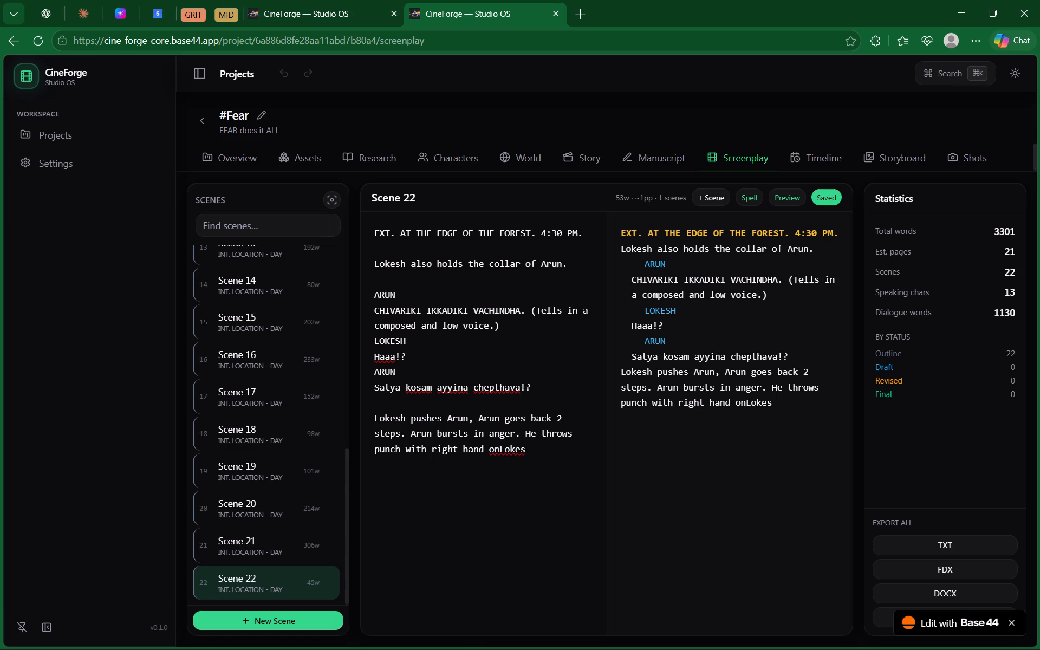
key("Left")
key("space")
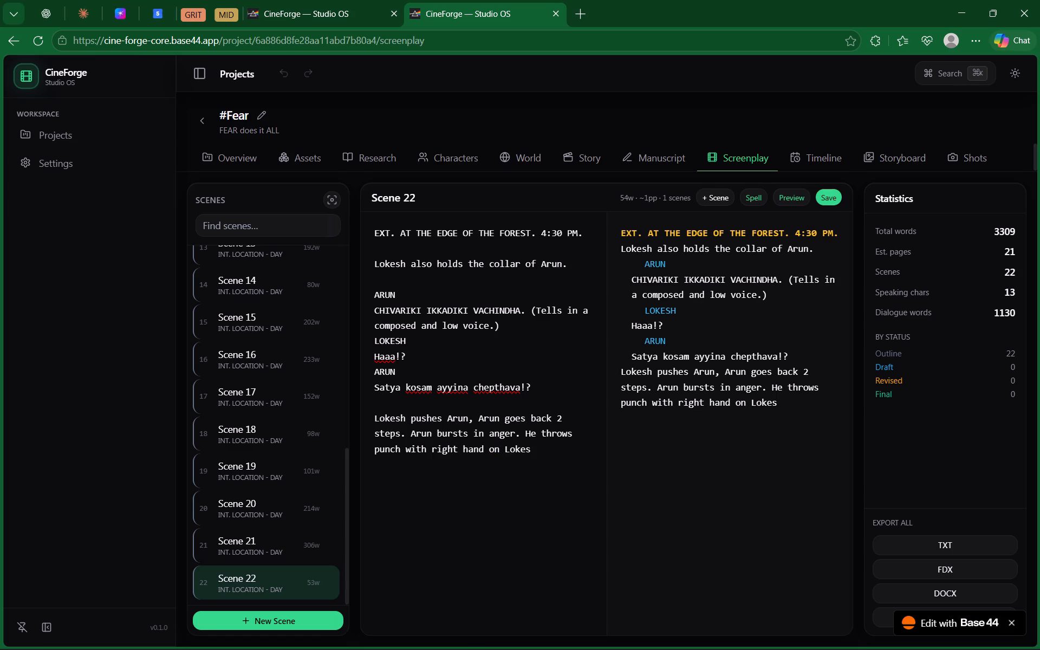
Complete the name and end the sentence so it finishes with "Lokesh's face.".
key("Right")
key("Right")
key("Right")
key("Right")
key("Right")
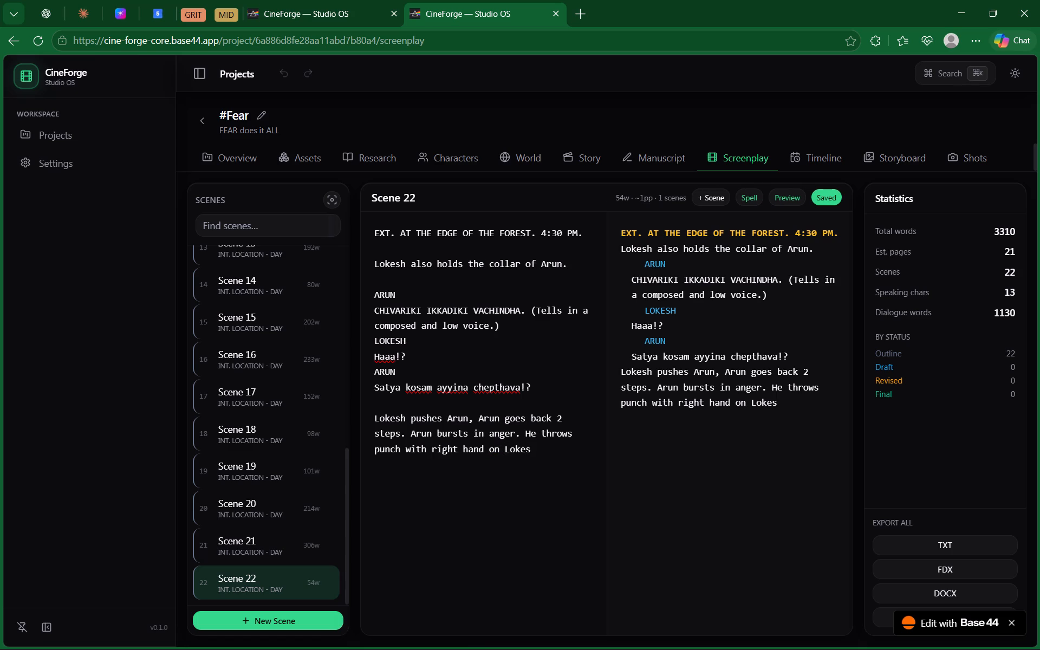
type("h's face")
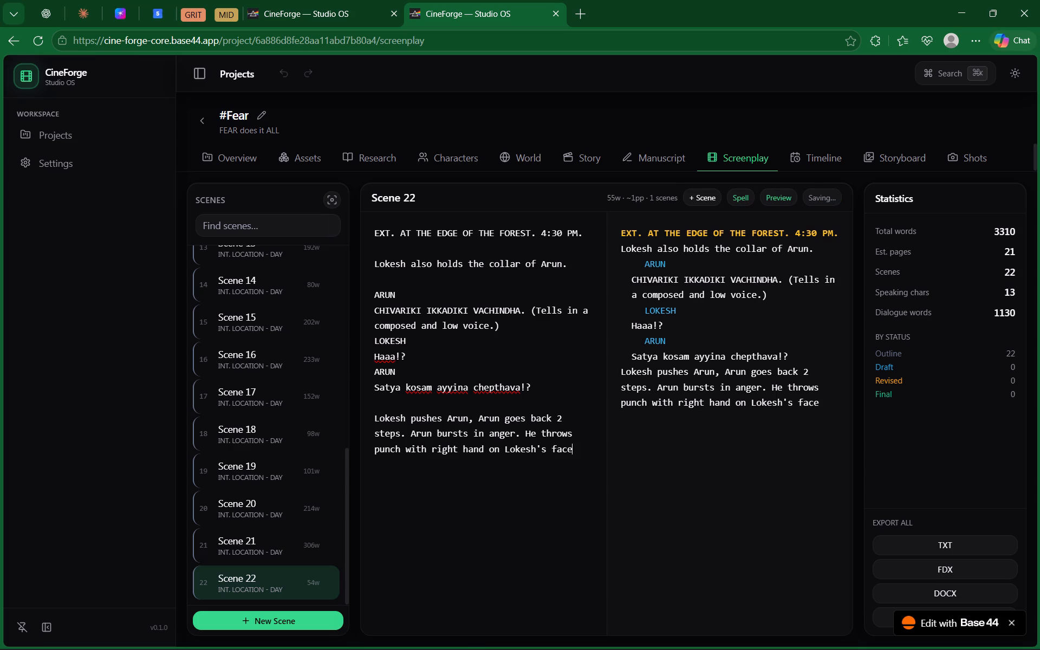
key("period")
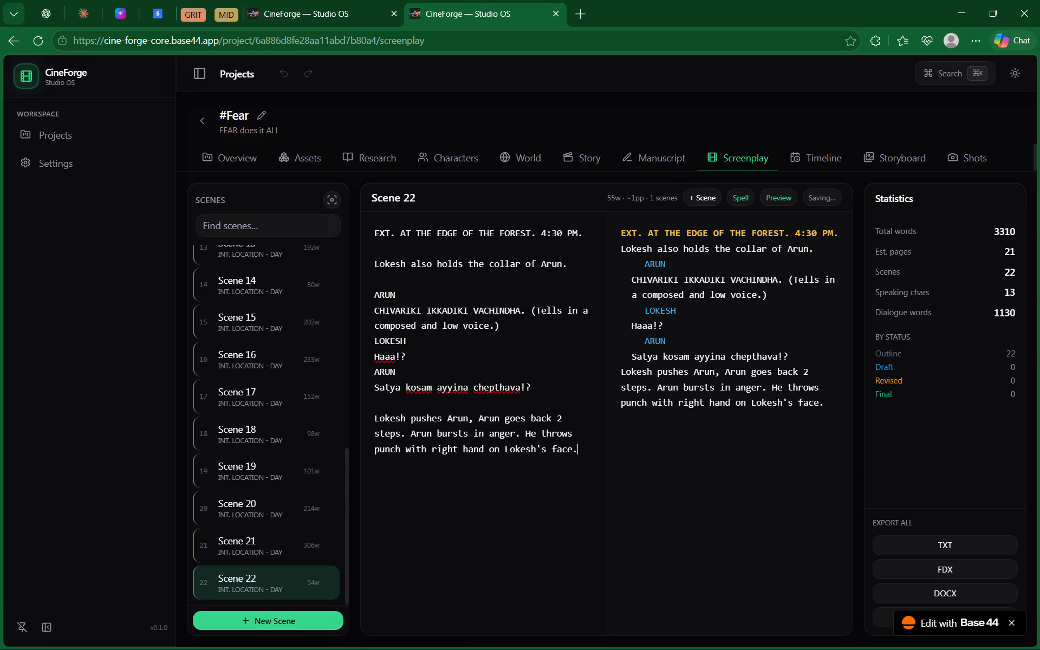
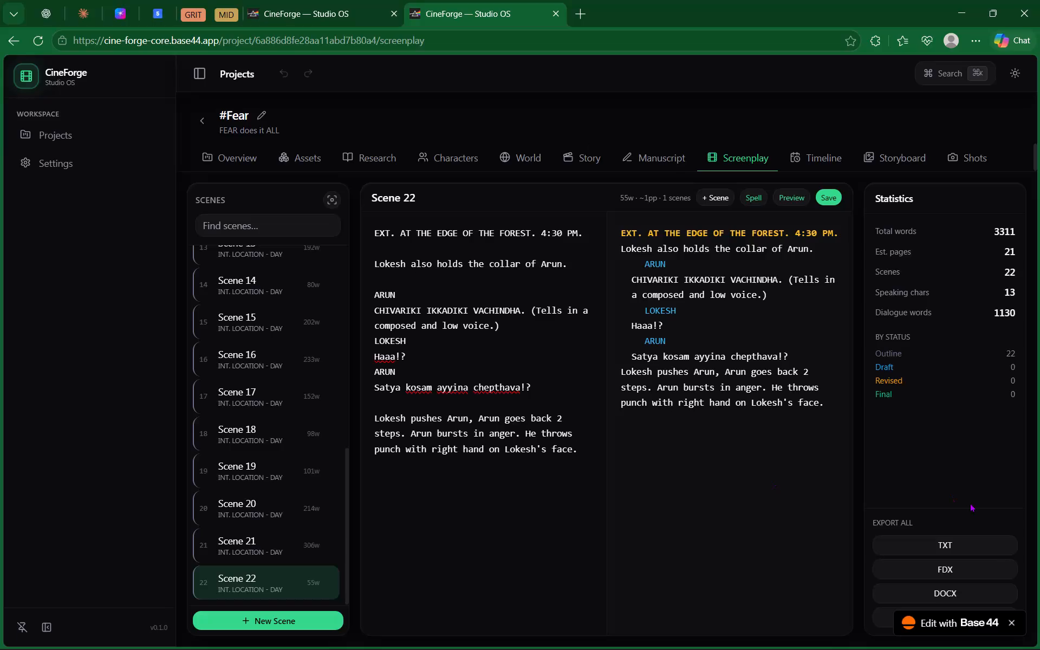
Dismiss the Edit with Base44 badge that covers the export options.
left_click(1012, 618)
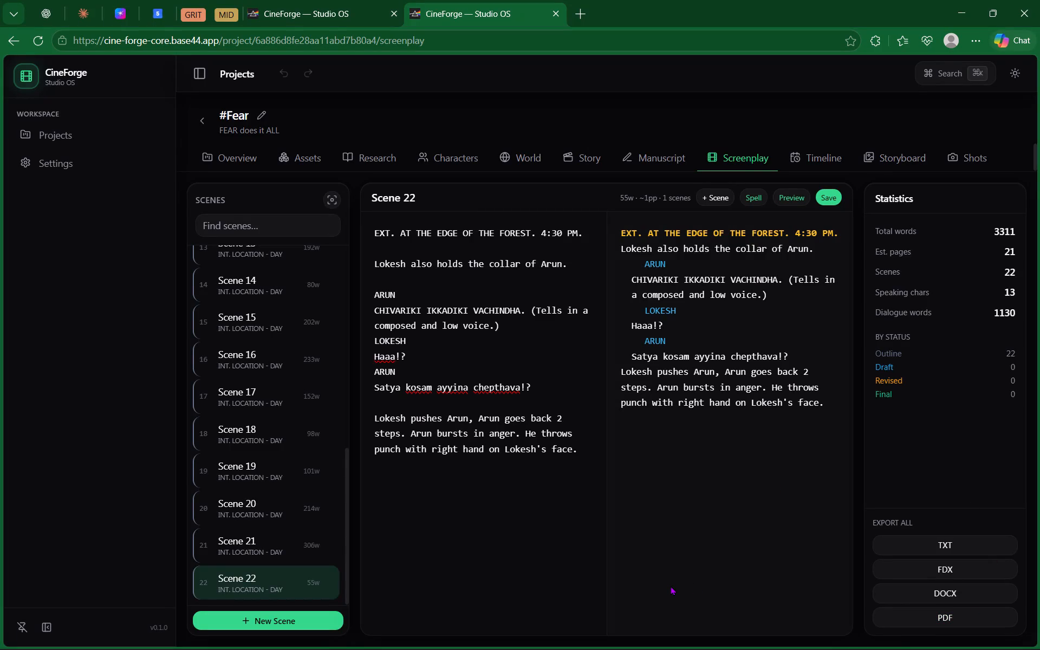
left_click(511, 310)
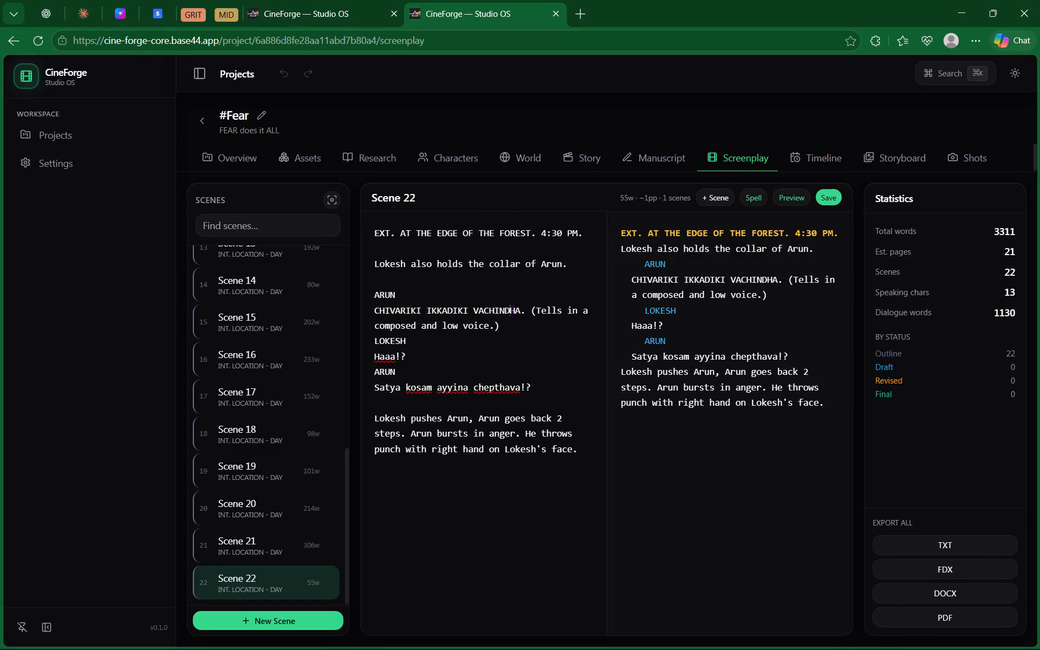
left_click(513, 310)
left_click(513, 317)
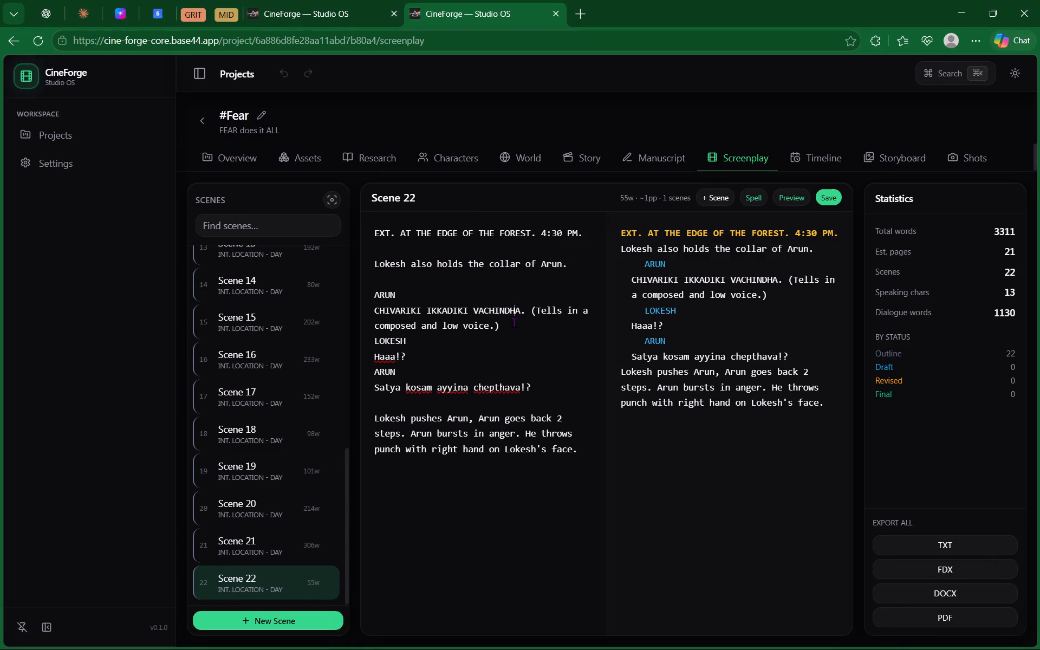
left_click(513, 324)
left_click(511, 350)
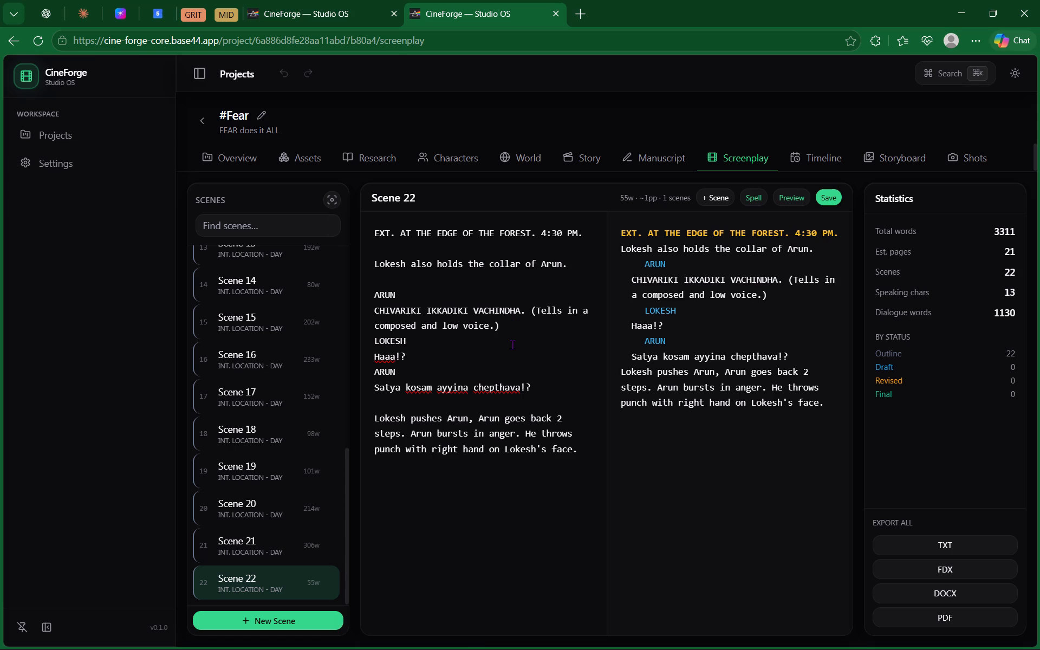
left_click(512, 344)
Consult the fight passage in the Story 2nd-Half note and begin a new sentence with "Lokesh" after "Lokesh's face." in Scene 22.
left_click(587, 447)
key("space")
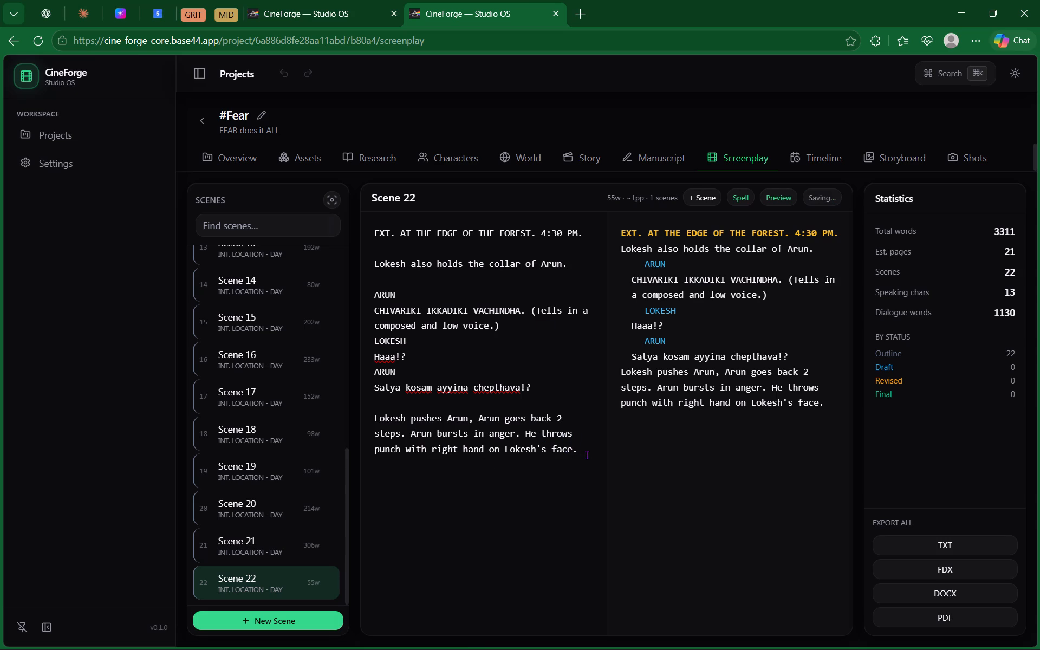
left_click(348, 0)
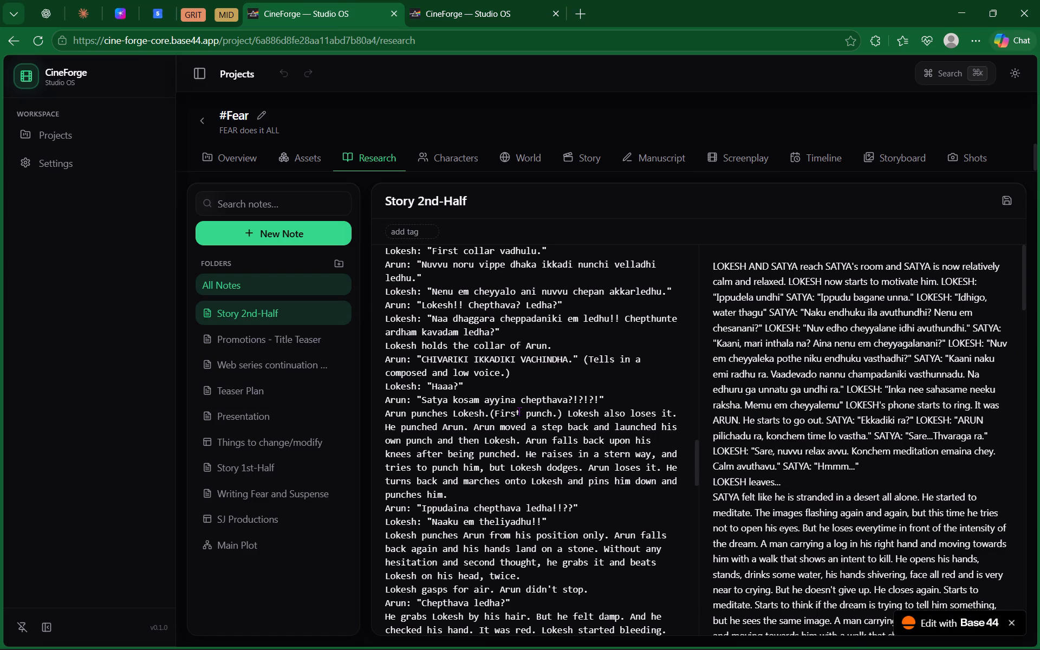
left_click(469, 0)
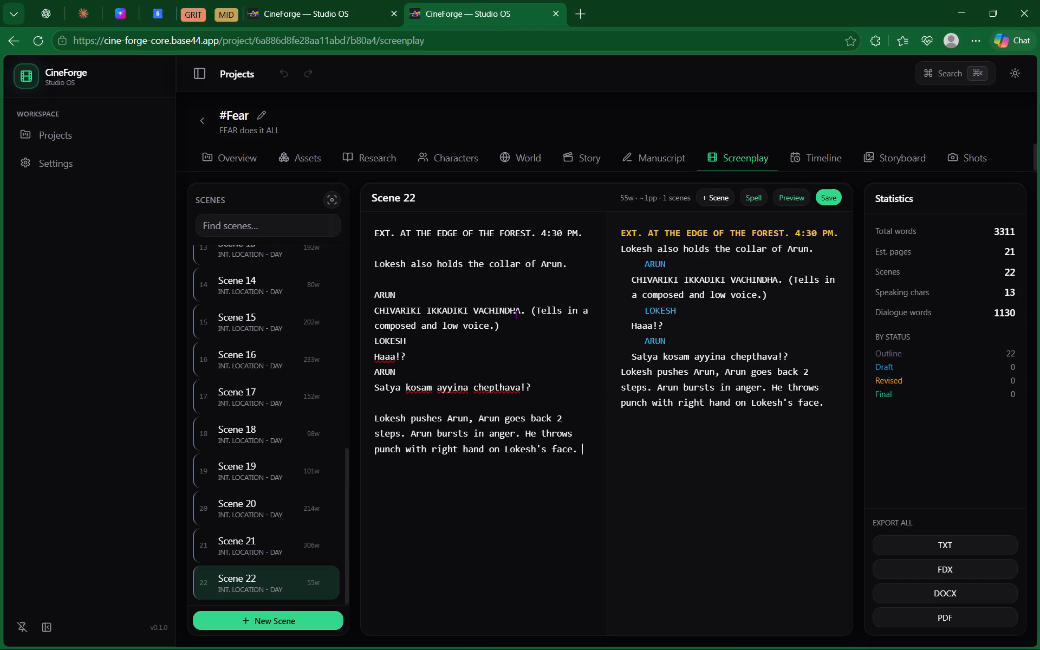
type("Lokes")
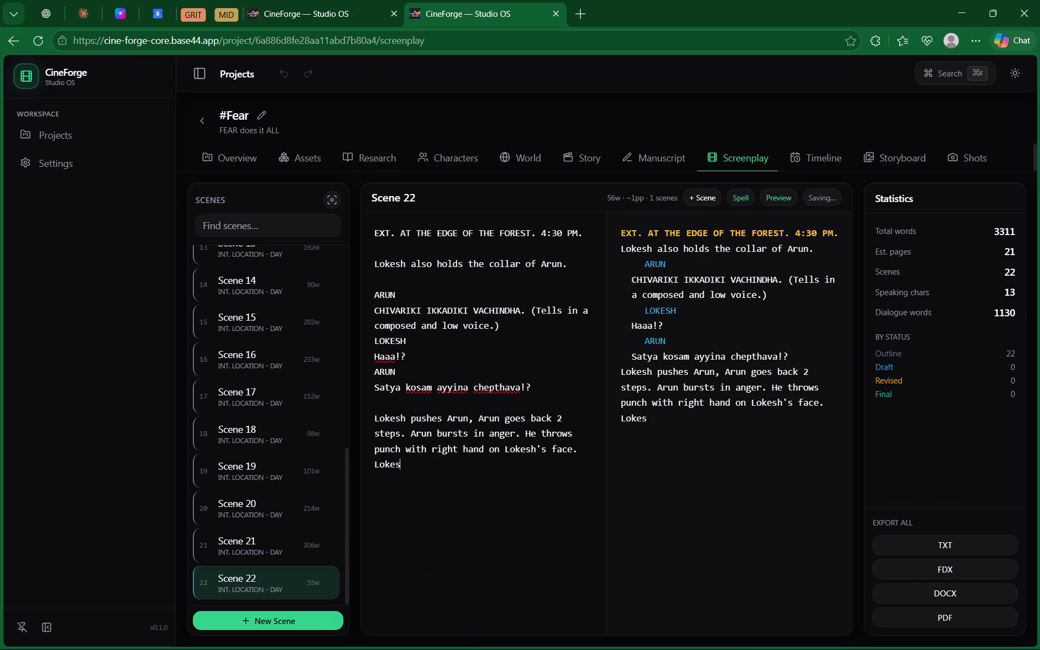
type("h's")
key("space")
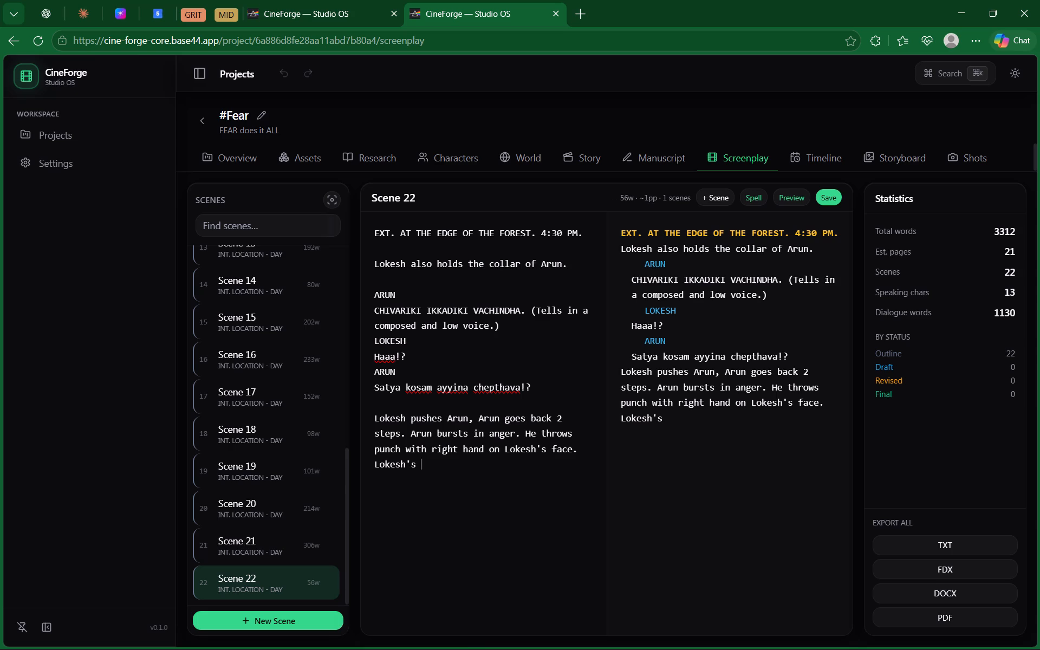
key("BackSpace")
key("BackSpace")
key("BackSpace")
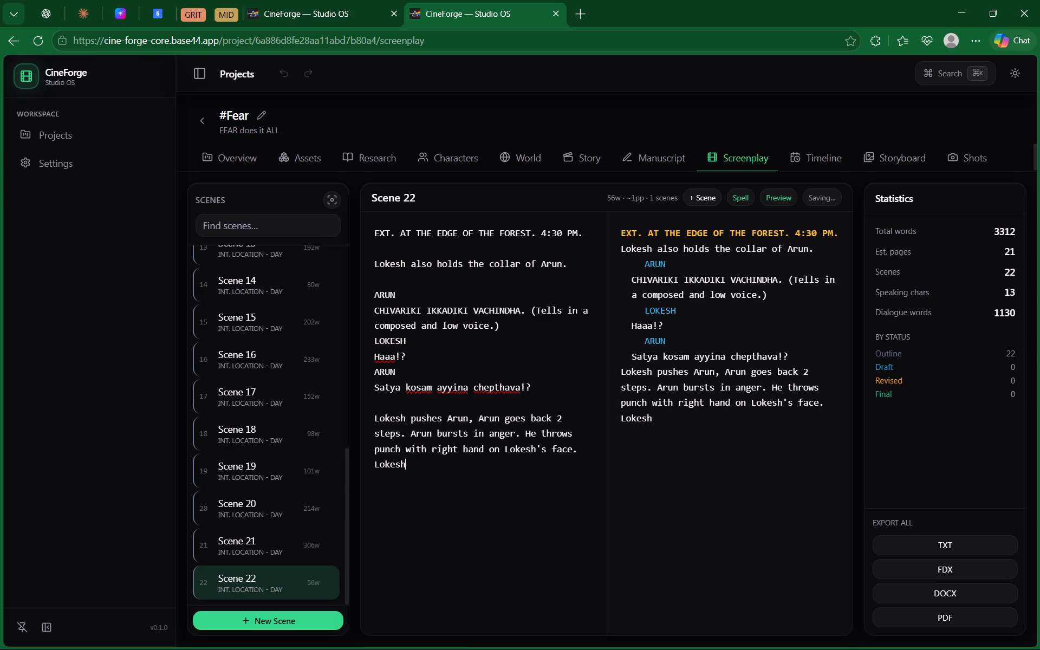
key("space")
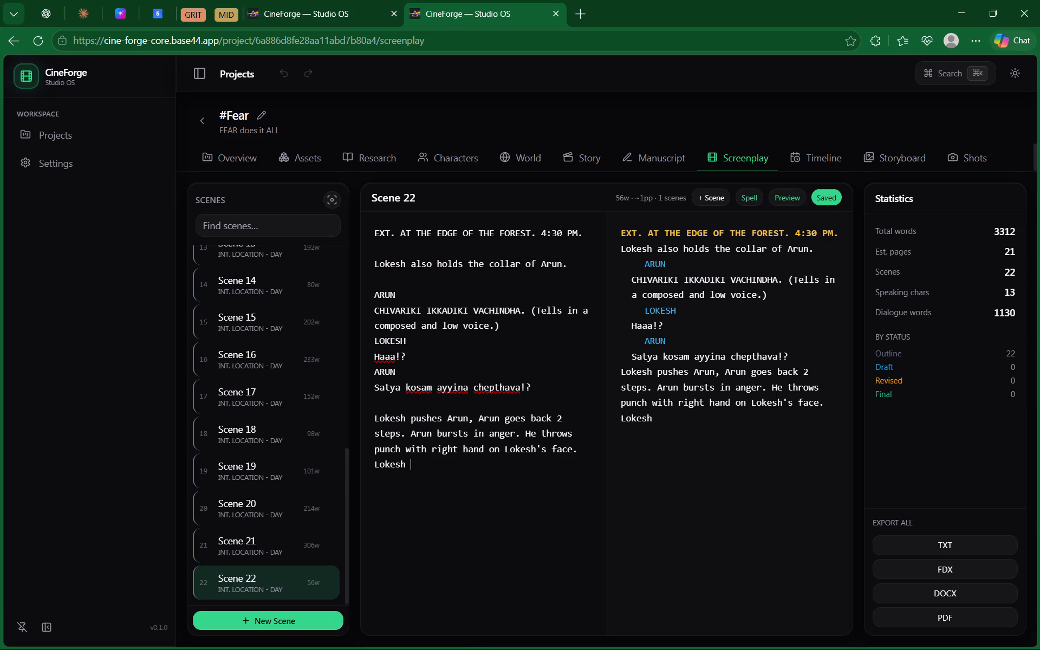
Continue the sentence after "Lokesh" with "is shocks and turns angry".
type("is")
key("space")
type("shov")
key("BackSpace")
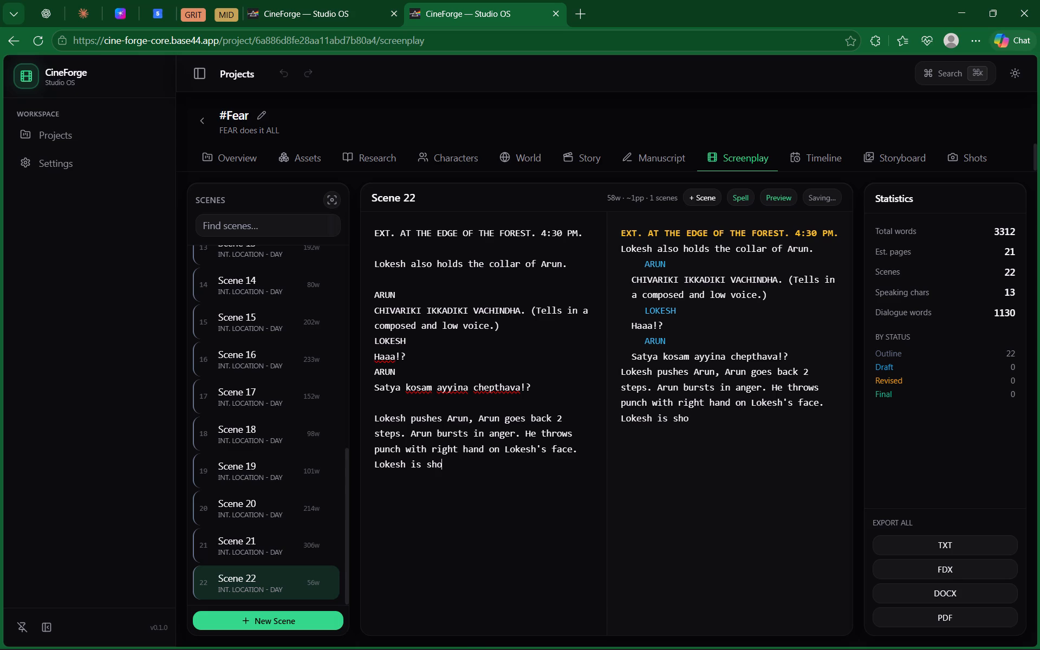
type("cks and")
key("space")
type("turns")
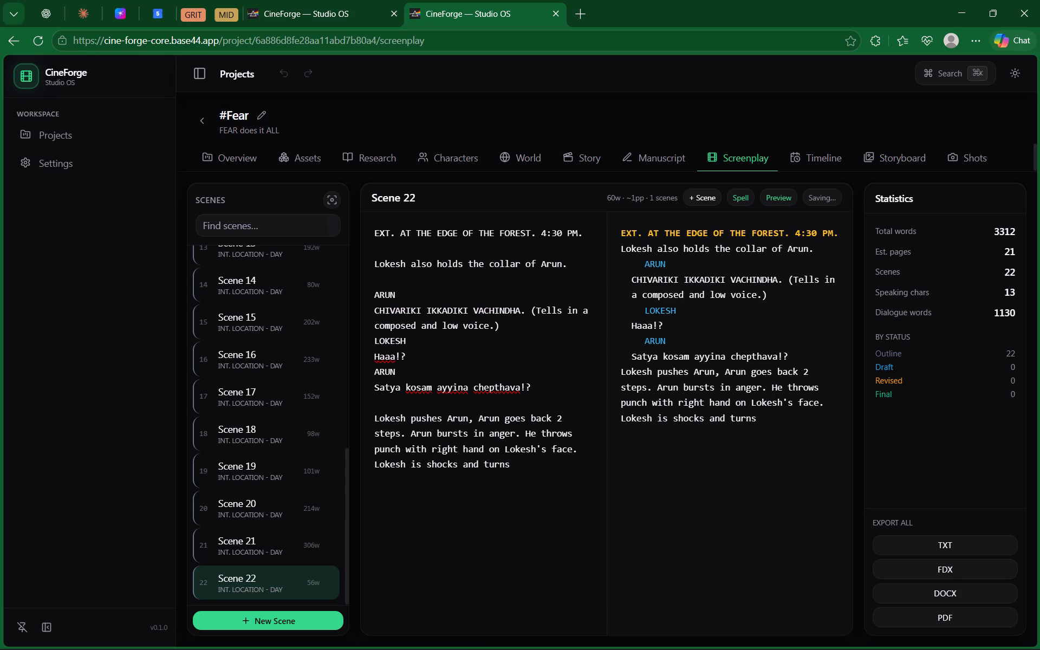
key("space")
type("angry")
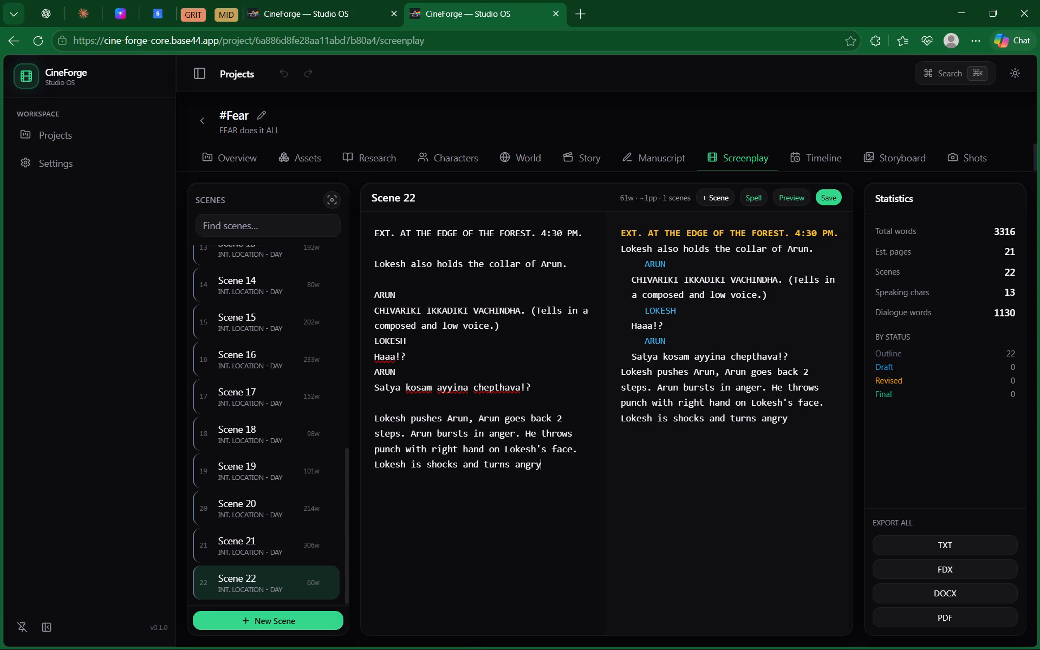
Extend the sentence after "angry" with ", he also punches".
key("space")
key("BackSpace")
type(", he also")
key("space")
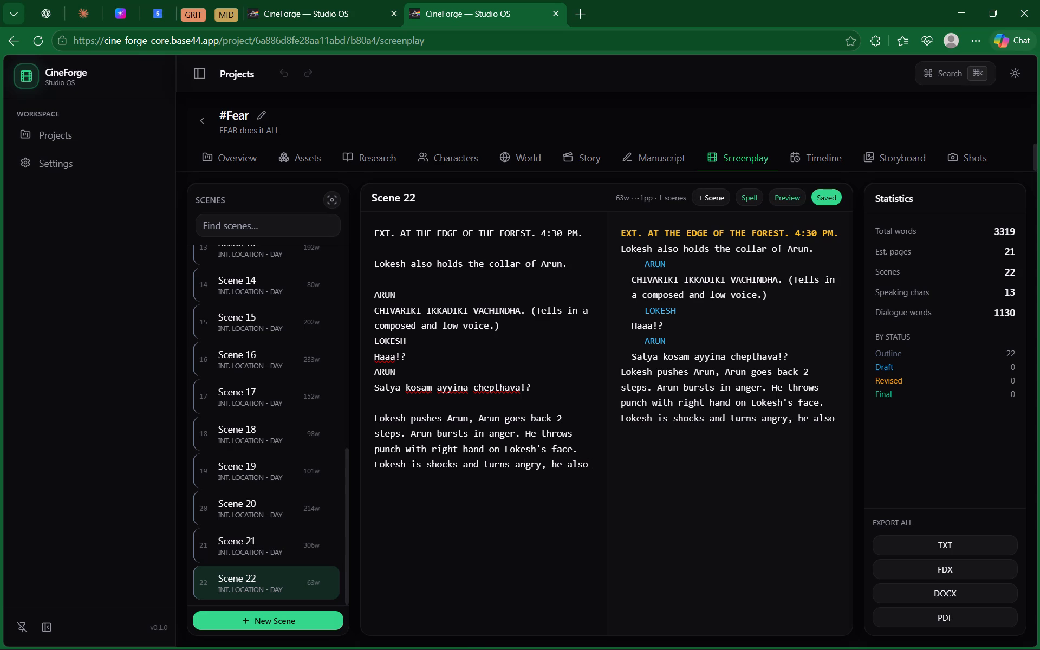
type("punv")
key("BackSpace")
type("ches")
key("space")
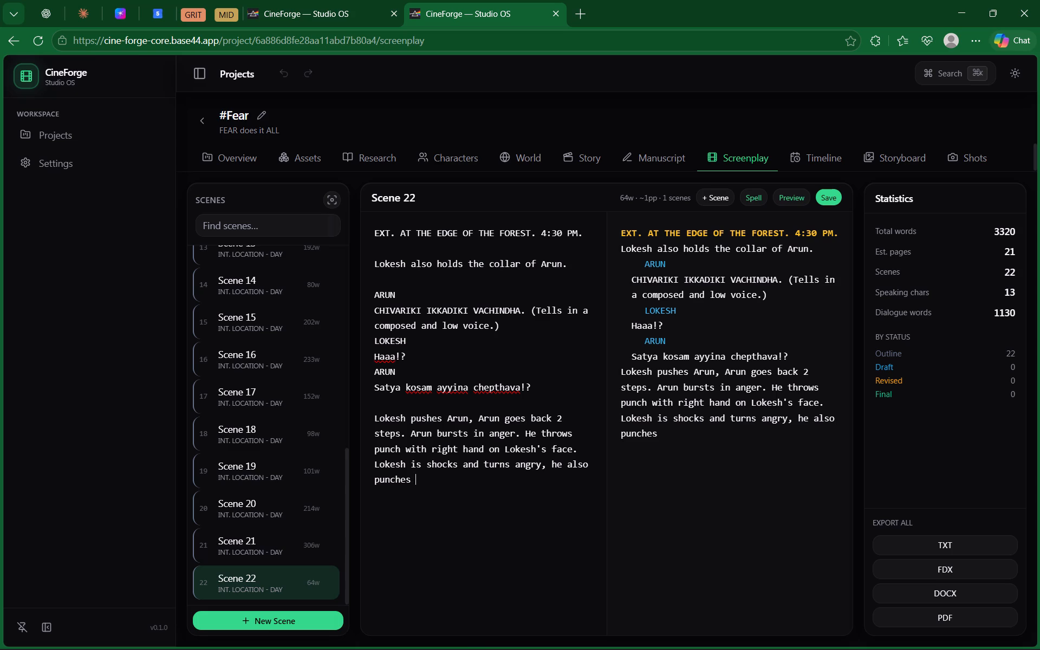
Delete the word "is" before "shocks" in the last sentence and return to the end of the text.
key("Up")
key("Up")
key("Down")
key("Right")
key("BackSpace")
key("BackSpace")
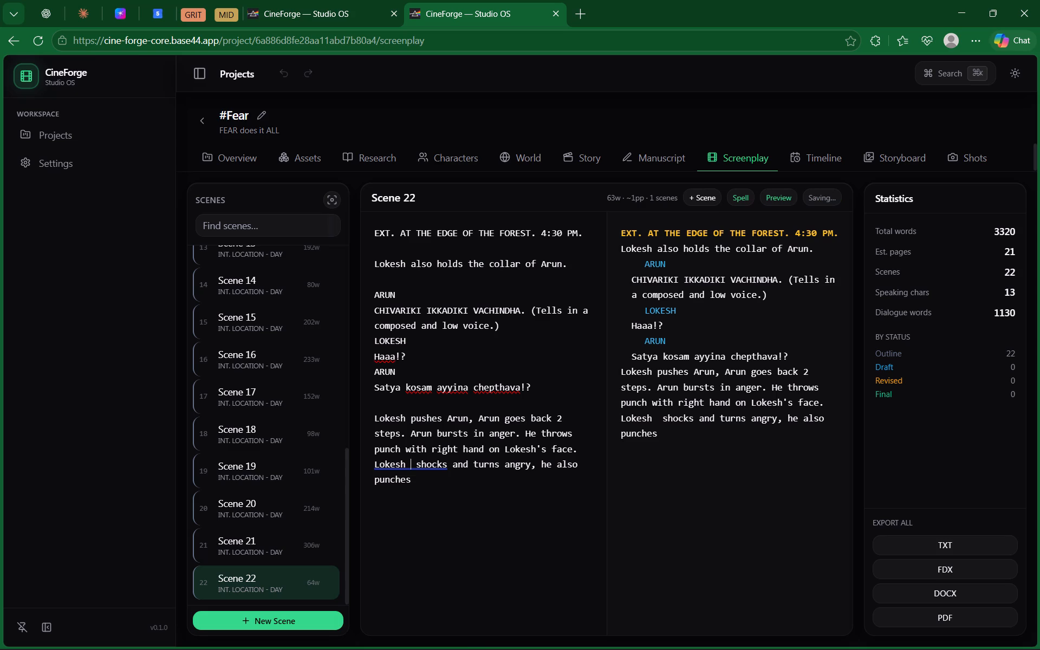
key("BackSpace")
key("Down")
key("Right")
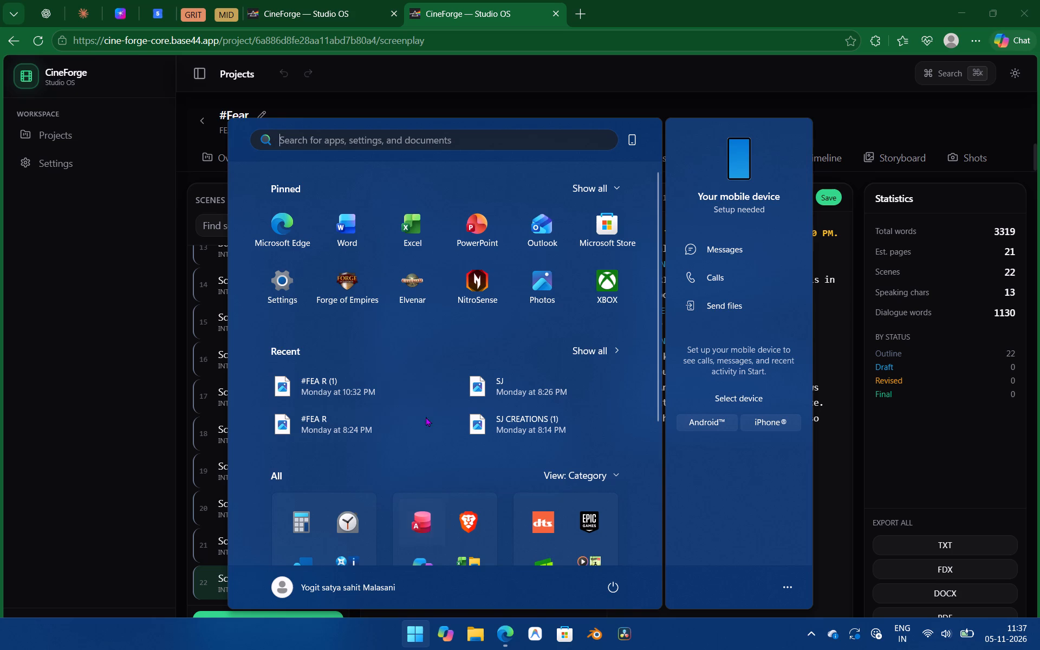
Open the Windows Storage settings to check space on the C: drive, and close them.
type("st")
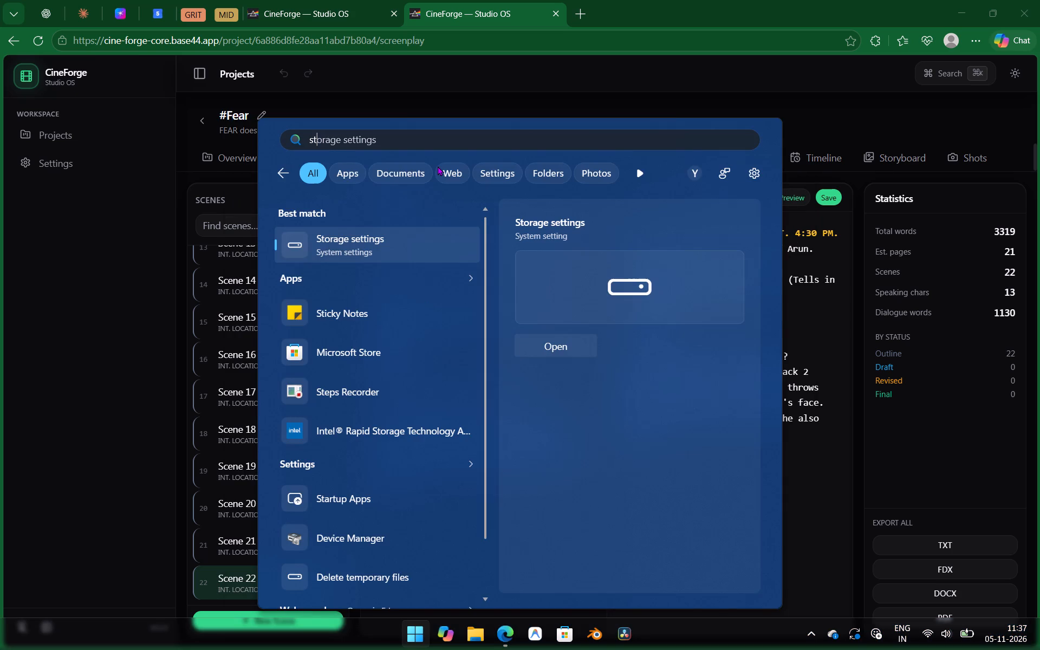
left_click(532, 349)
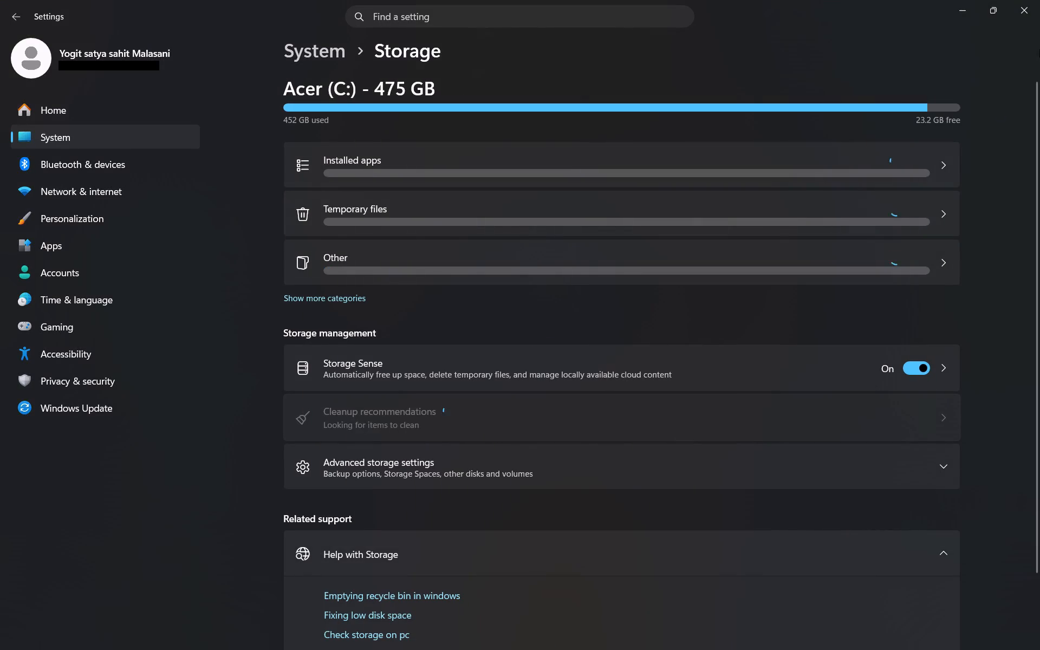
left_click(1023, 0)
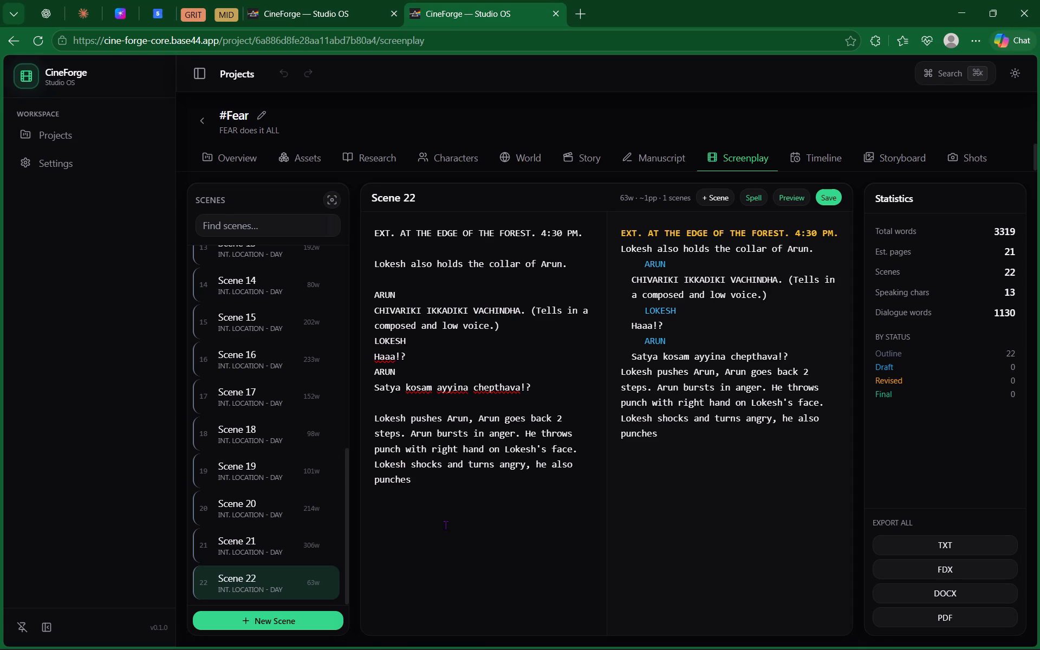
Finish the last sentence after "he also punches" with "Arun." and a trailing space.
key("space")
type("At")
key("BackSpace")
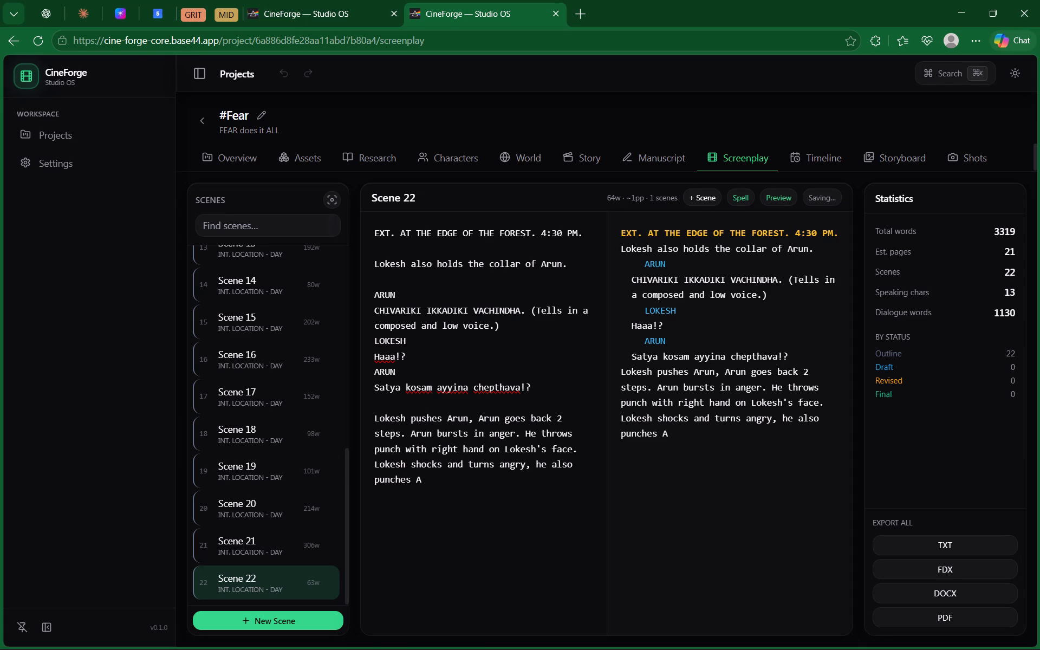
type("rum")
key("BackSpace")
key("m")
key("BackSpace")
key("n")
type(".")
key("space")
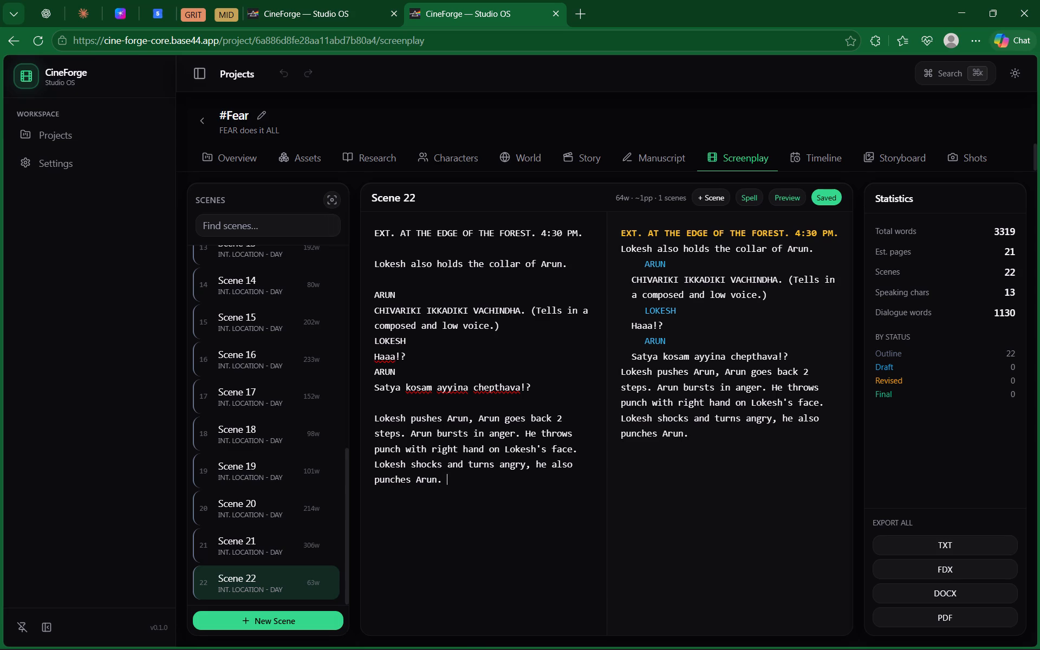
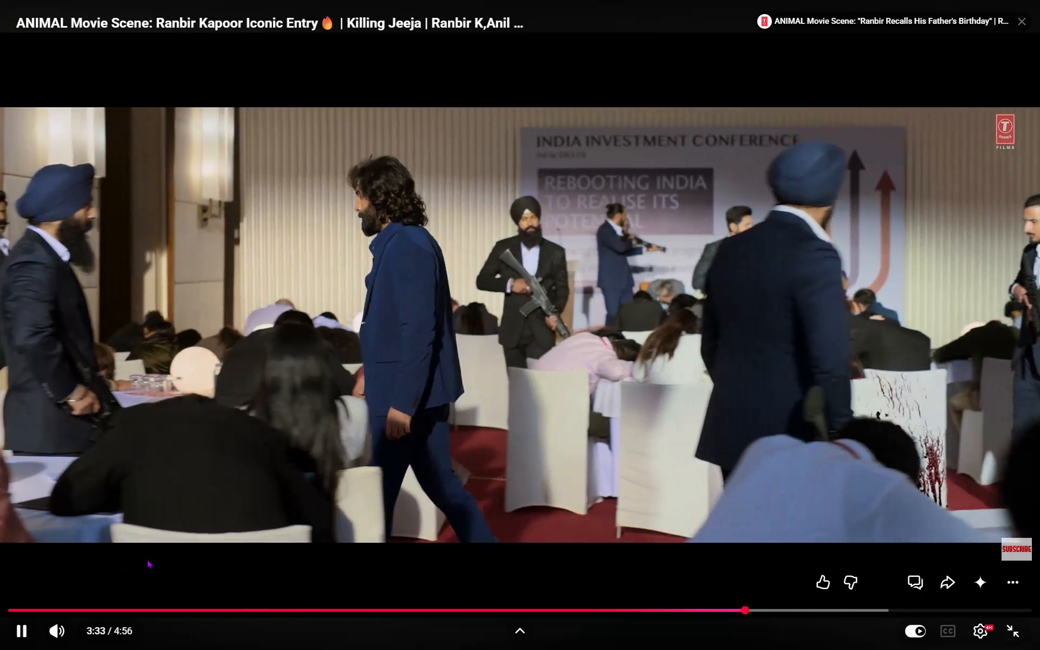
Exit the full-screen ANIMAL movie clip, close its browser tab and return to the Scene 22 screenplay.
left_click(161, 605)
key("f")
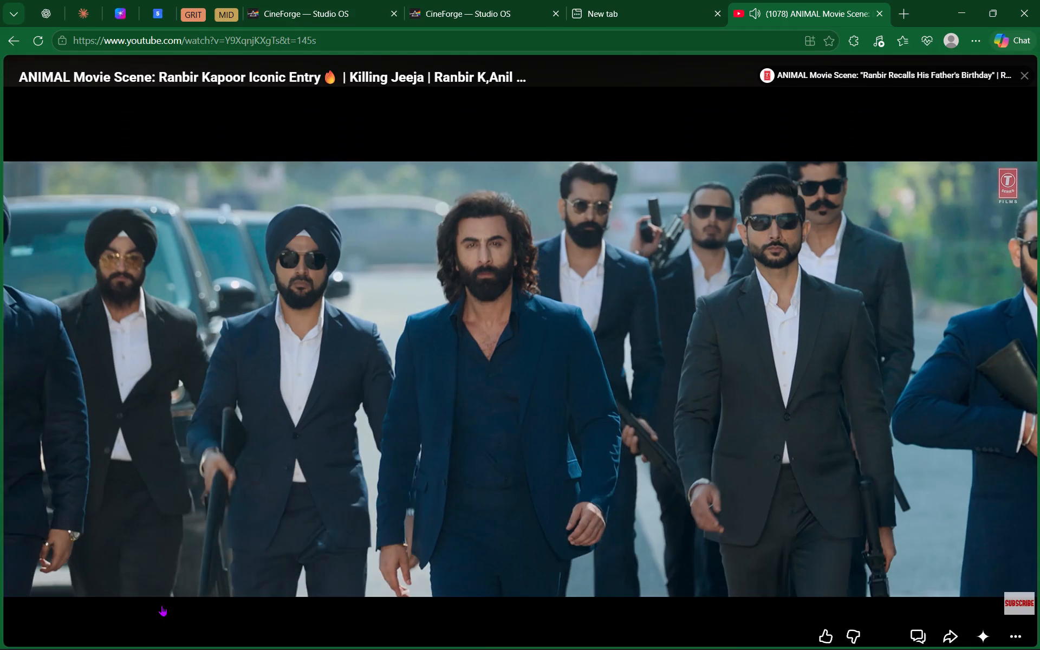
key("l")
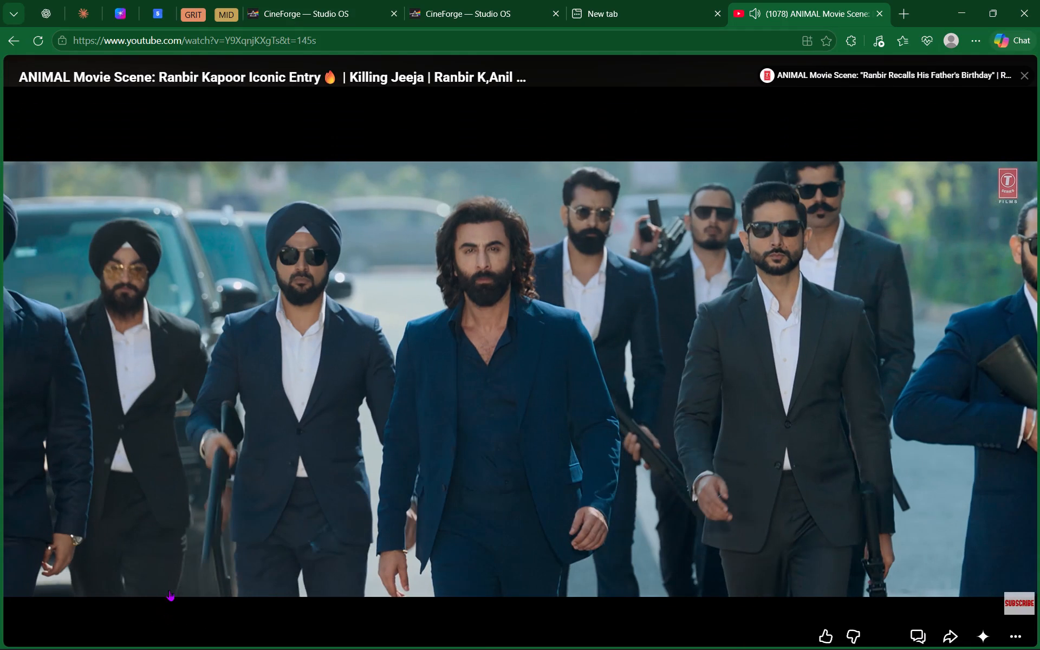
left_click(876, 15)
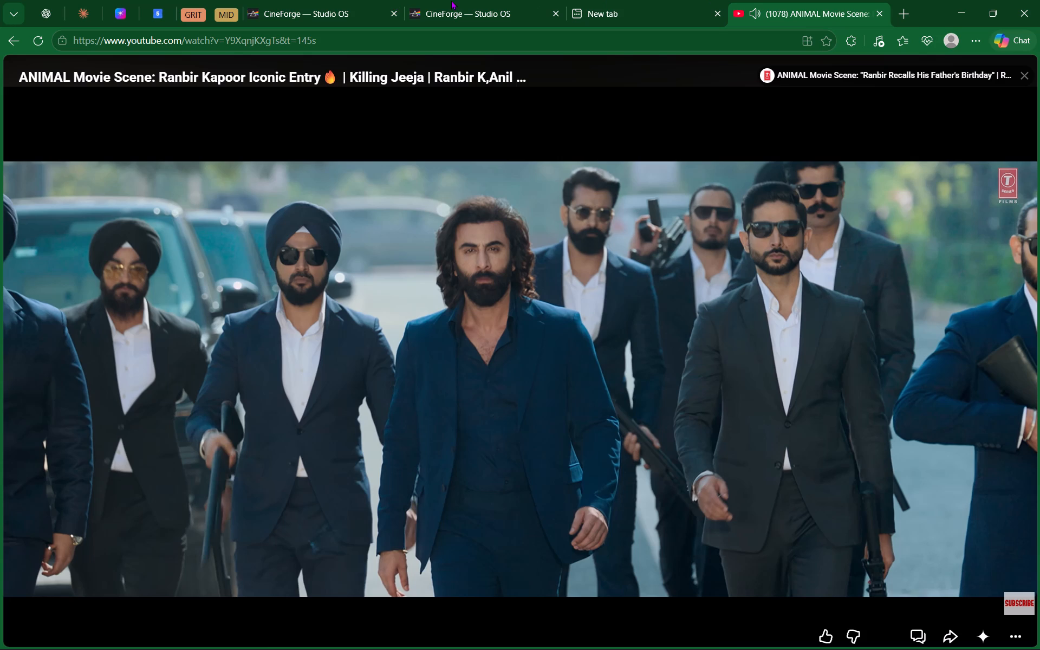
left_click(451, 0)
left_click(452, 5)
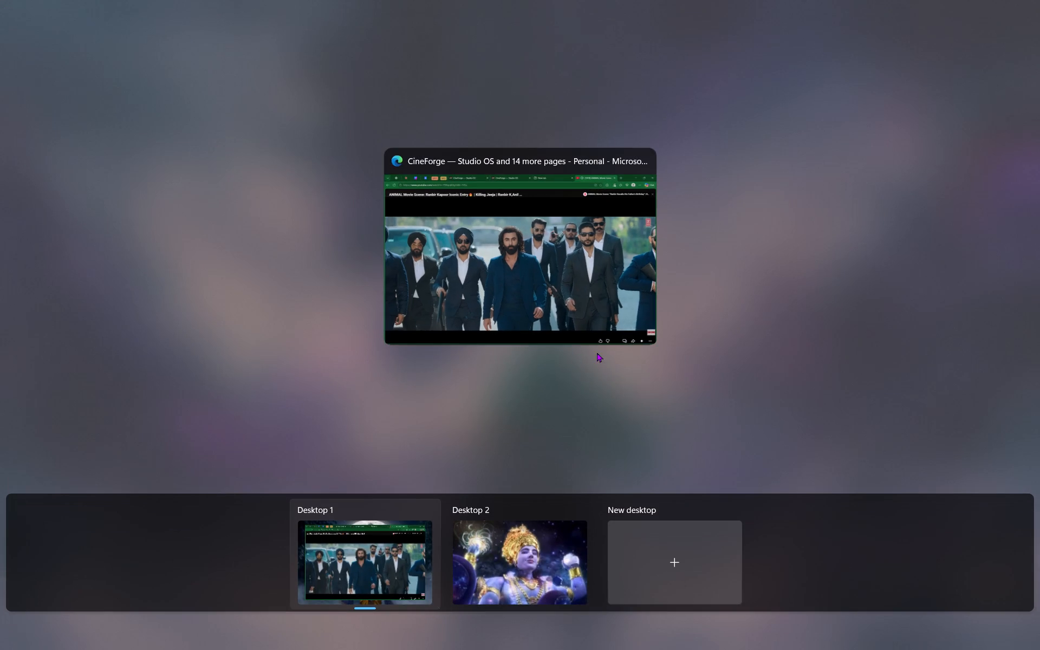
left_click(576, 296)
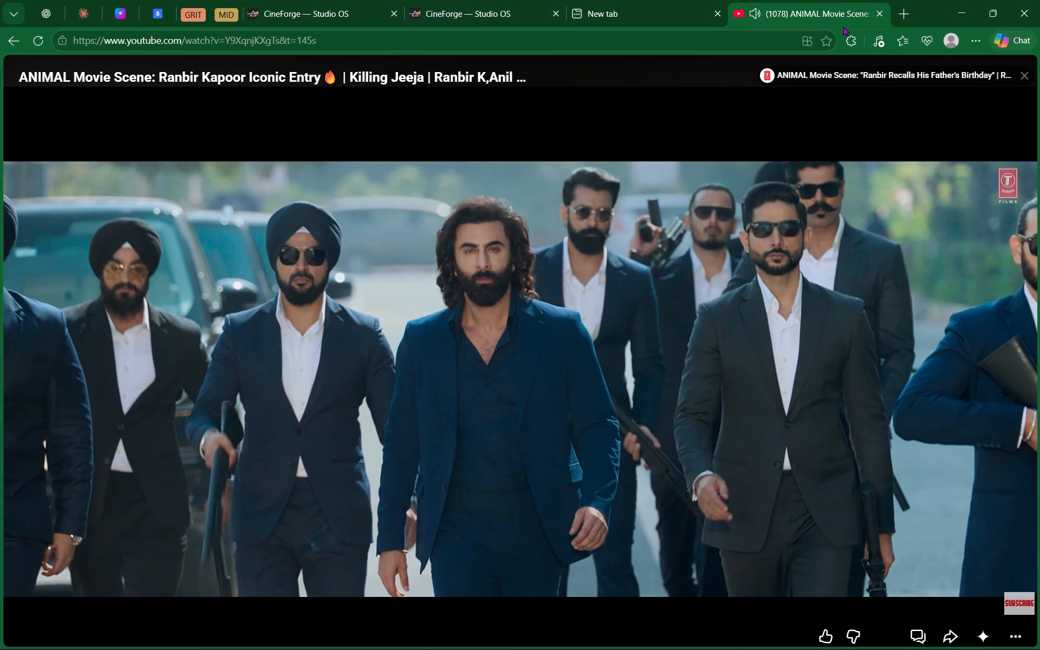
left_click(879, 16)
left_click(482, 0)
left_click(484, 4)
left_click(486, 4)
left_click(880, 15)
left_click(880, 15)
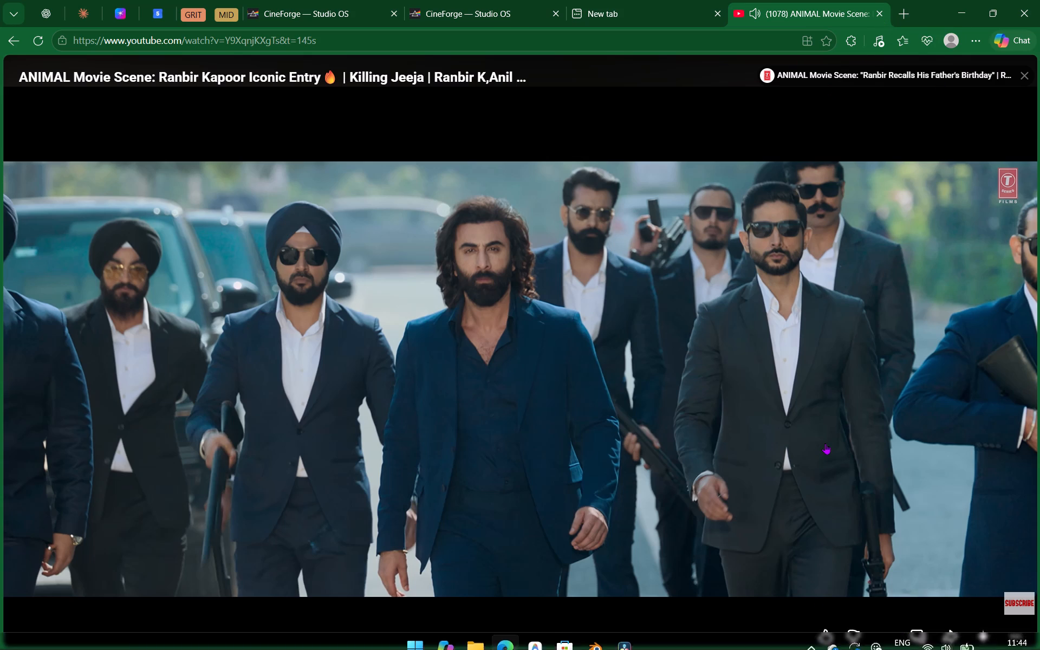
type("ffff")
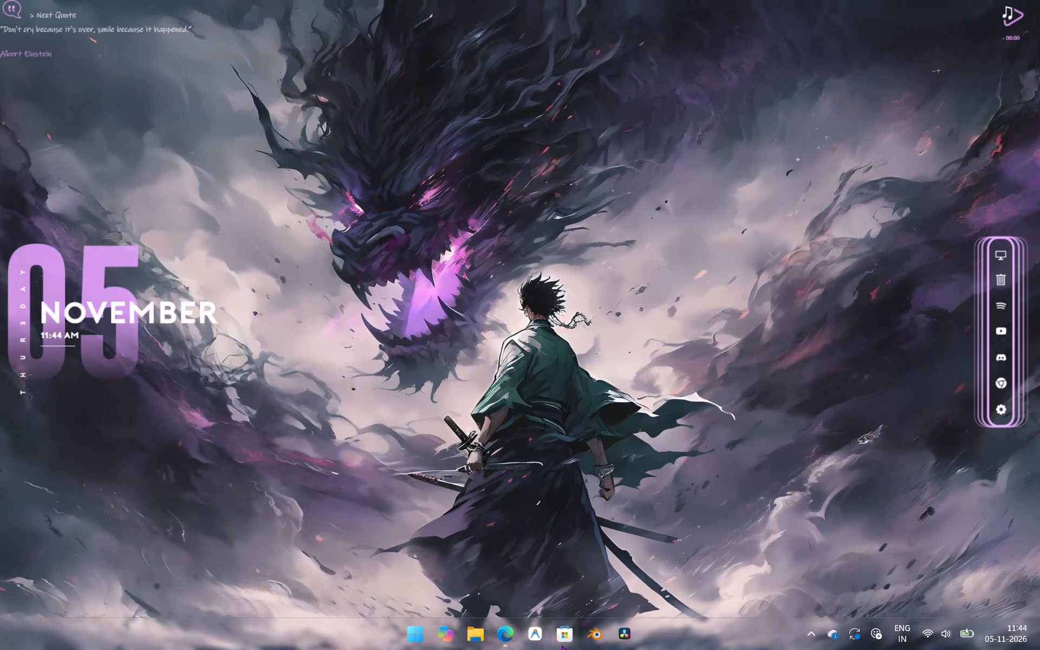
left_click(517, 579)
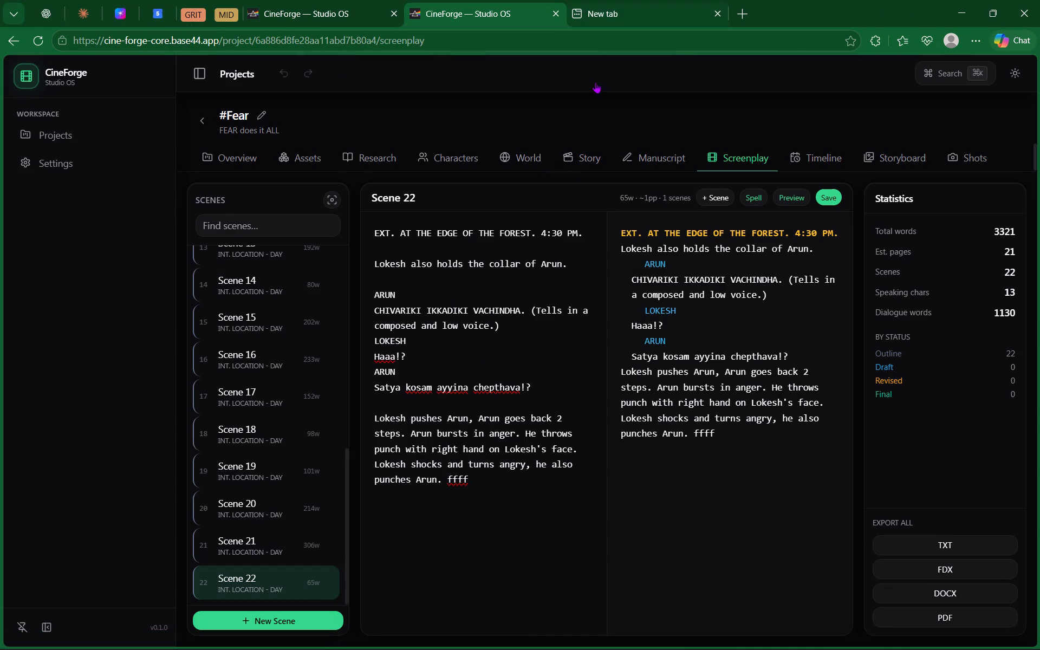
Delete the stray "ffff" after "punches Arun." at the end of Scene 22.
key("BackSpace")
key("BackSpace")
key("BackSpace")
key("BackSpace")
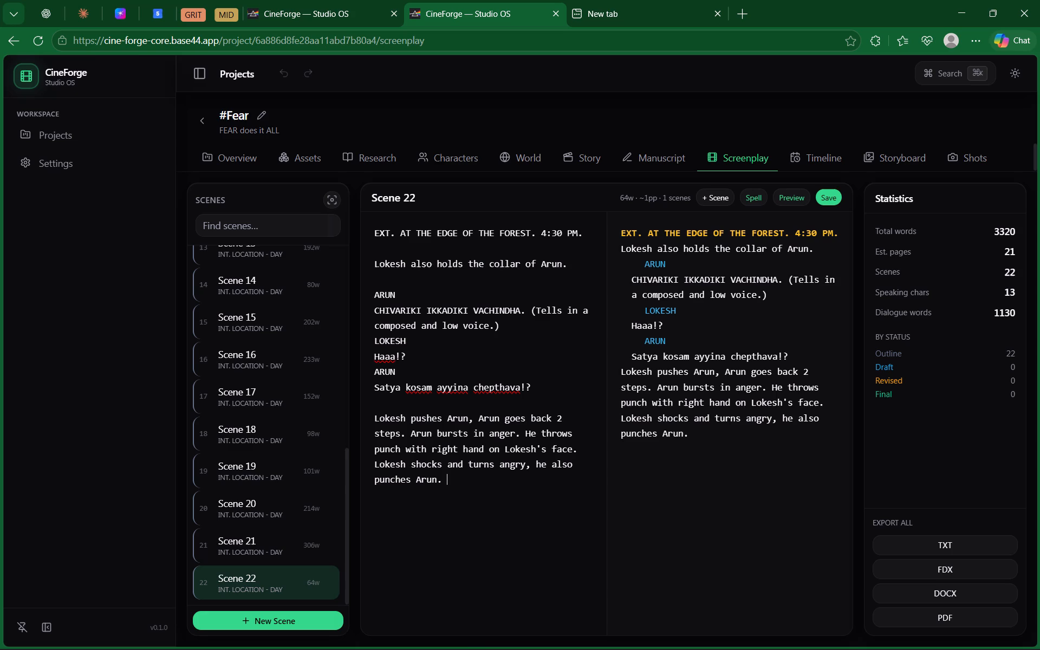
Insert "he is in pain." after "Lokesh shocks and", with no space before the period.
key("Up")
key("Left")
key("Right")
key("Right")
key("Right")
key("Right")
key("Right")
type("he")
key("space")
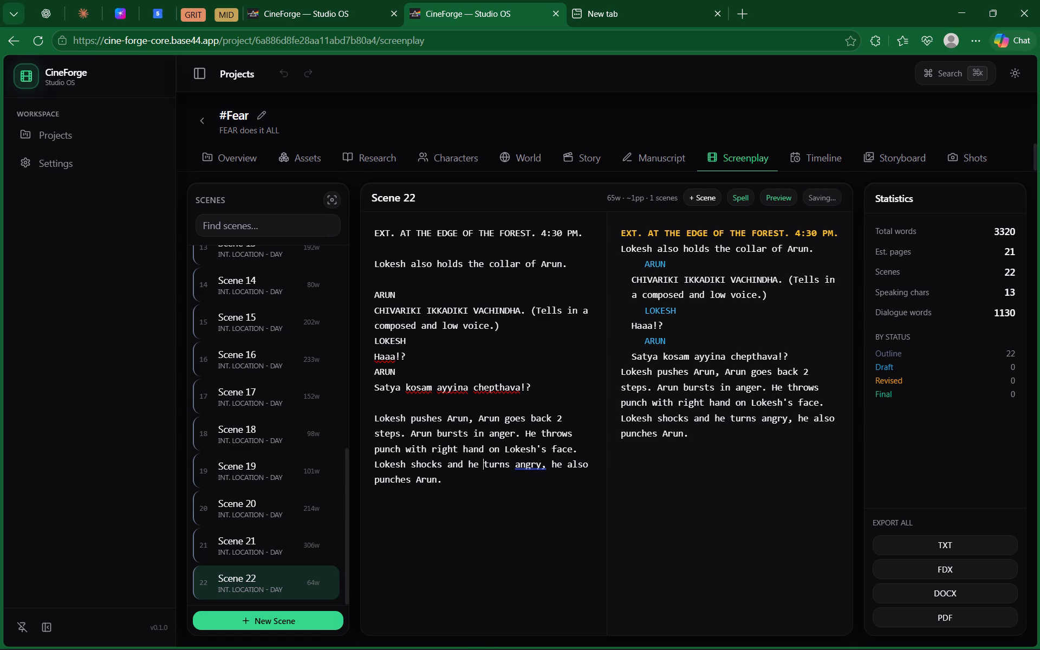
type("is in pain")
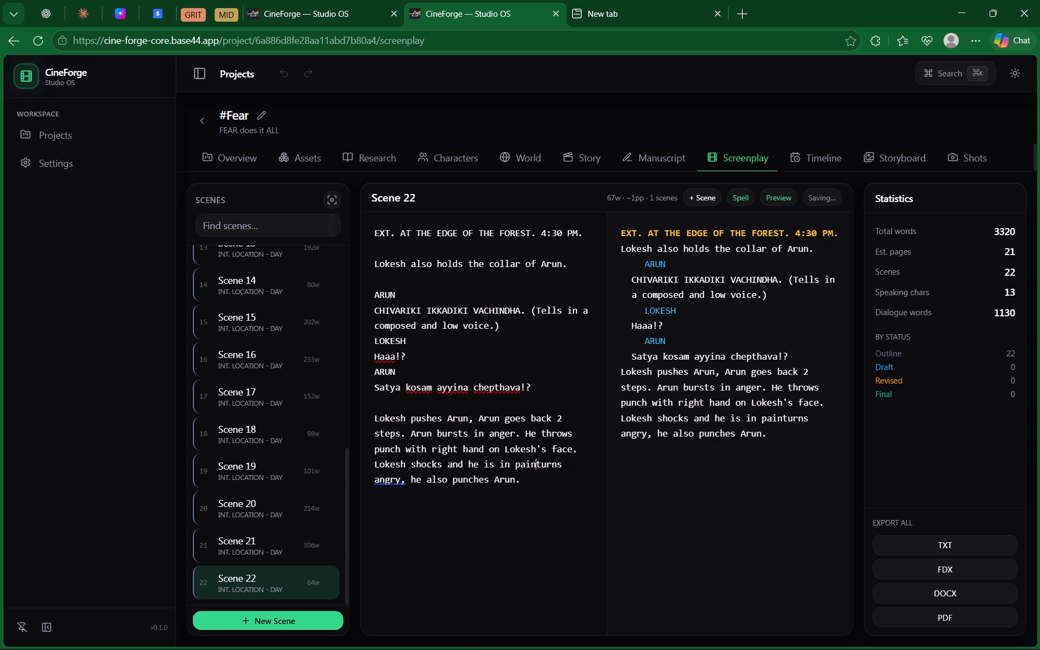
key("space")
key("period")
key("space")
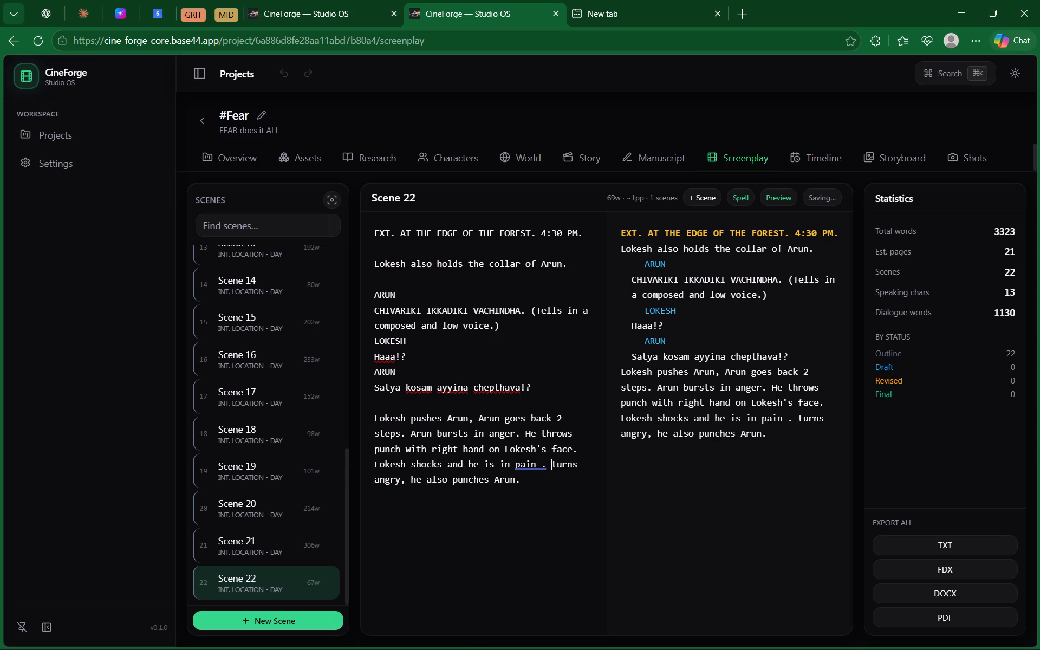
key("Left")
key("Left")
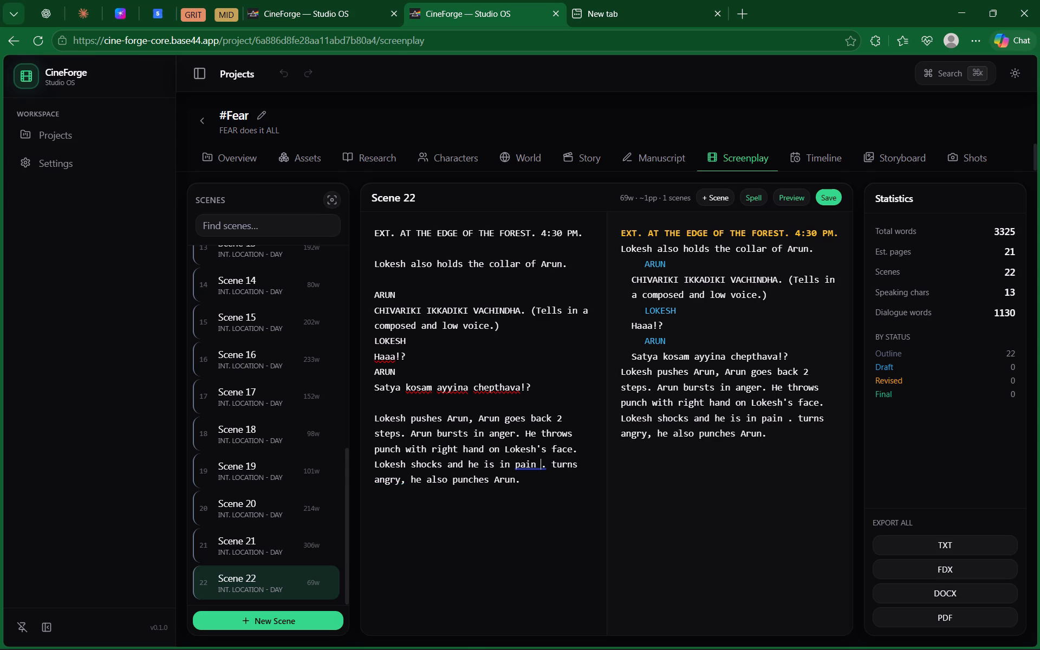
key("BackSpace")
Start a new sentence after "pain." by adding "He" before "turns angry", keeping one space between the sentences.
key("Right")
key("Right")
key("Right")
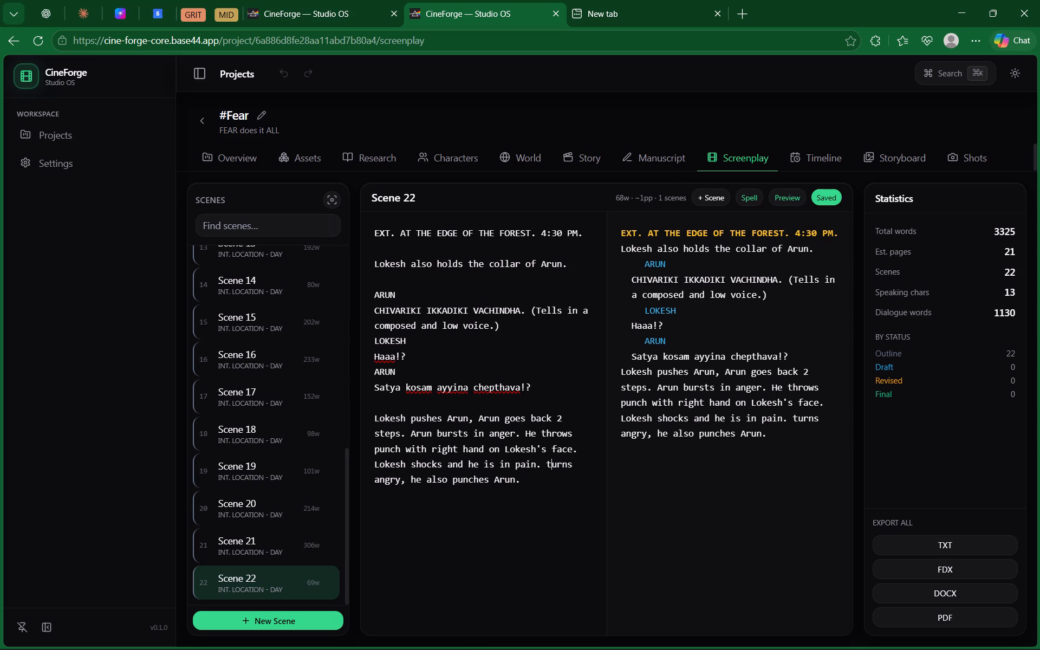
key("Left")
key("Left")
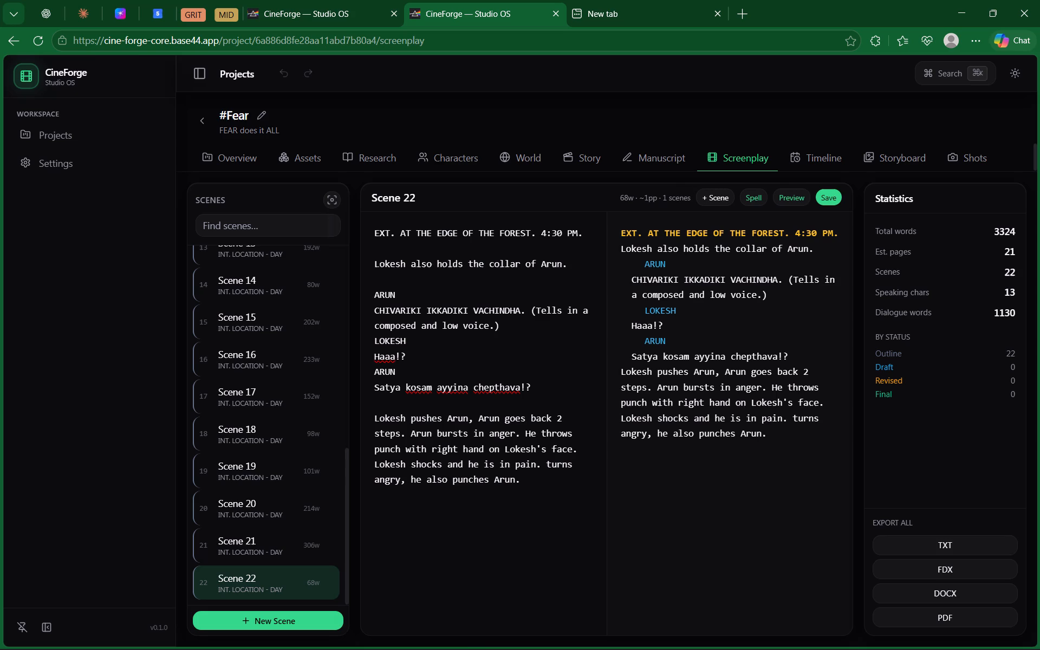
type("He")
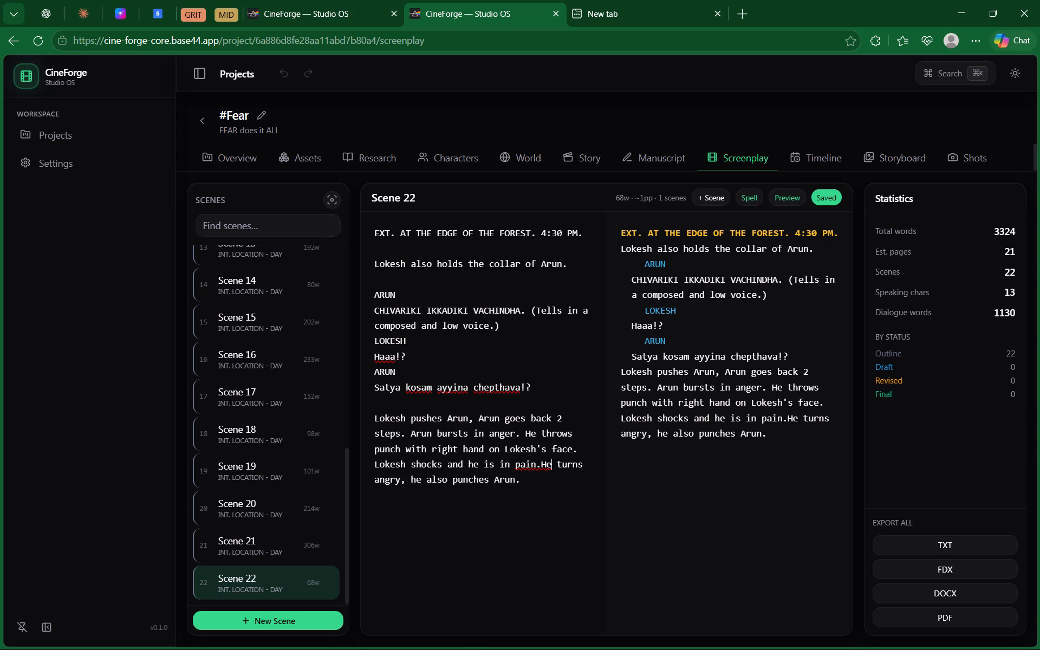
key("Left")
key("Left")
key("space")
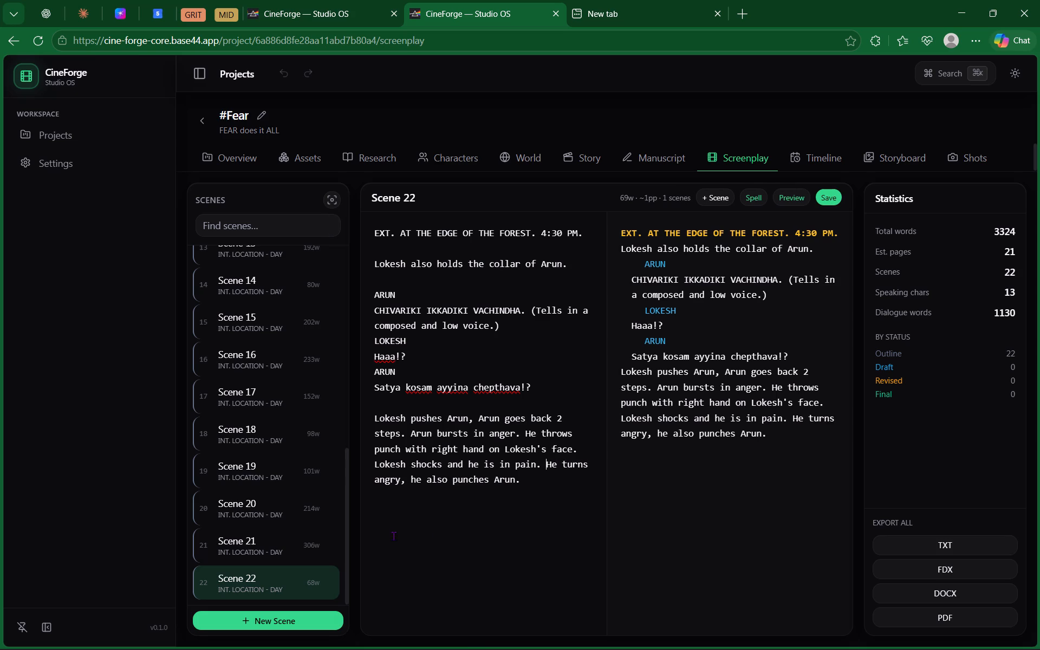
Remove the extra trailing space after "he also punches Arun." and leave the cursor at the end of the text.
left_click(439, 490)
left_click(465, 480)
left_click(534, 479)
key("BackSpace")
Check the fight description in the Story 2nd-Half research note and return to the Scene 22 screenplay.
left_click(323, 0)
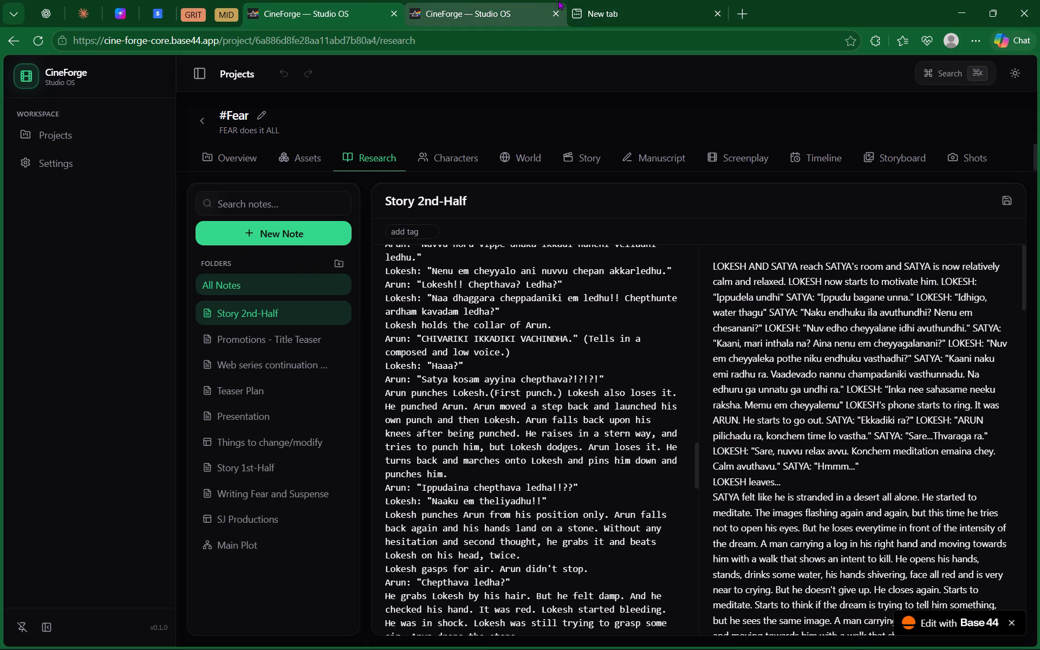
left_click(474, 0)
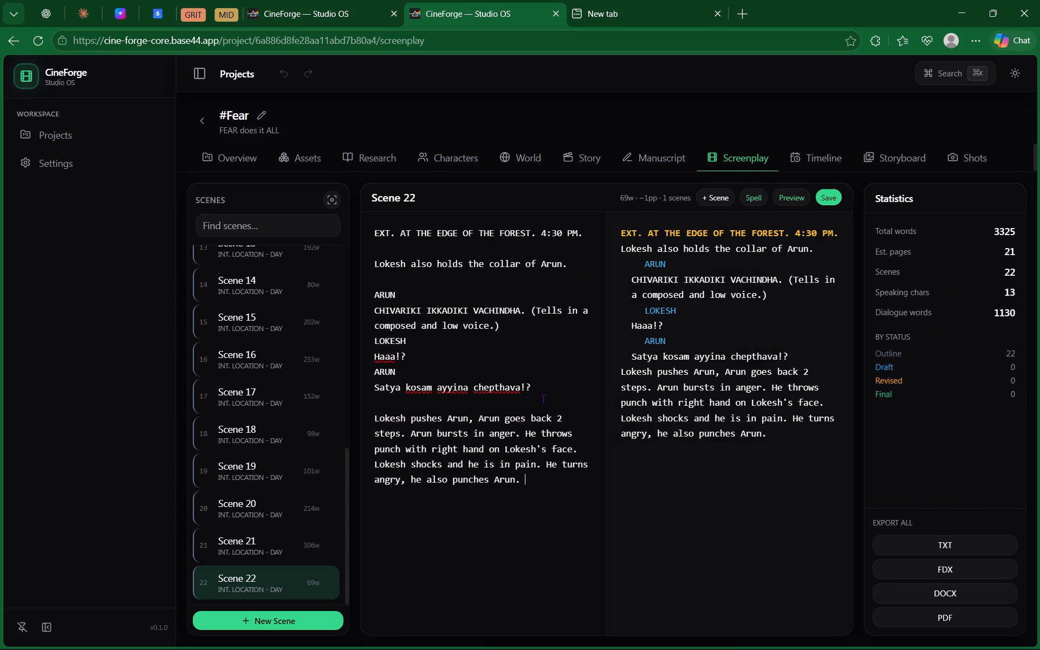
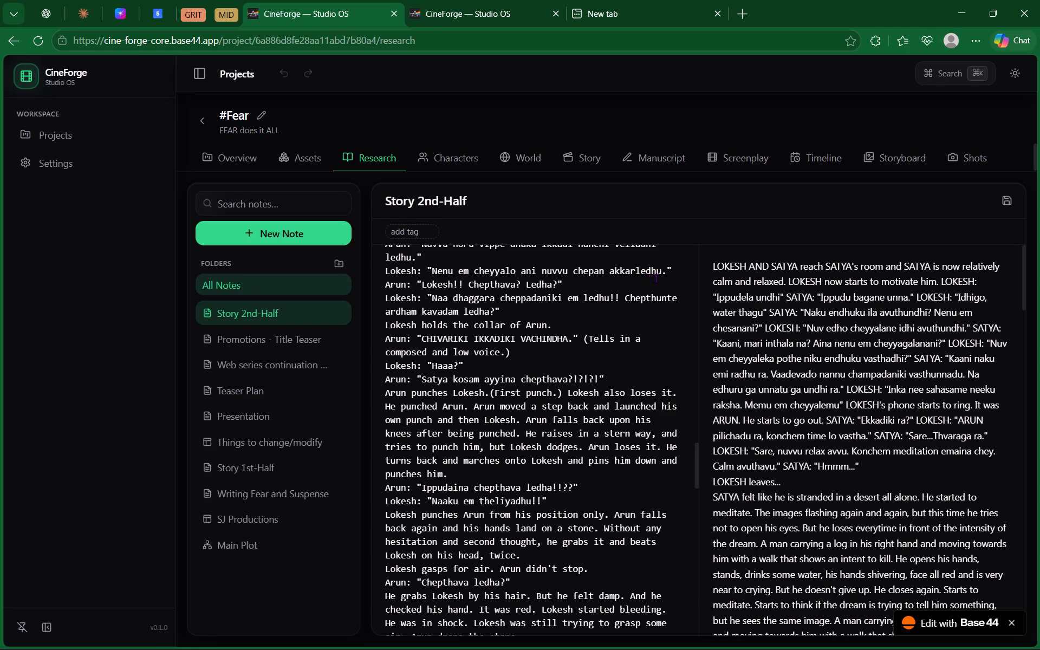
Return from the Story 2nd-Half research note to the Scene 22 screenplay.
left_click(517, 0)
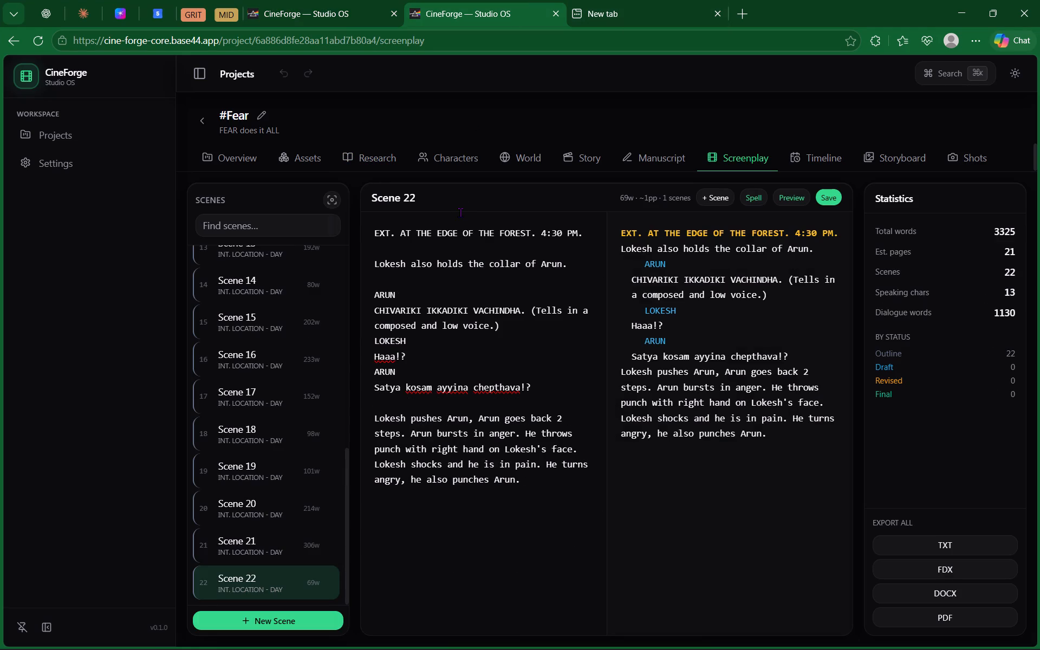
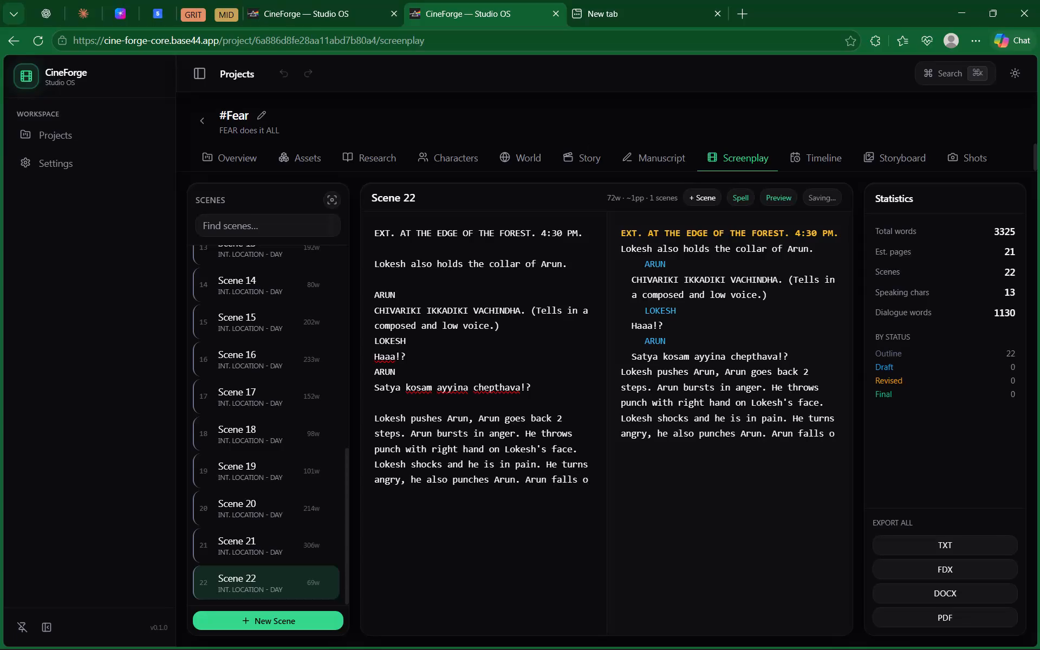
Complete the action sentence about Arun's fall in Scene 22 with "the ground.".
key("space")
type("the")
key("space")
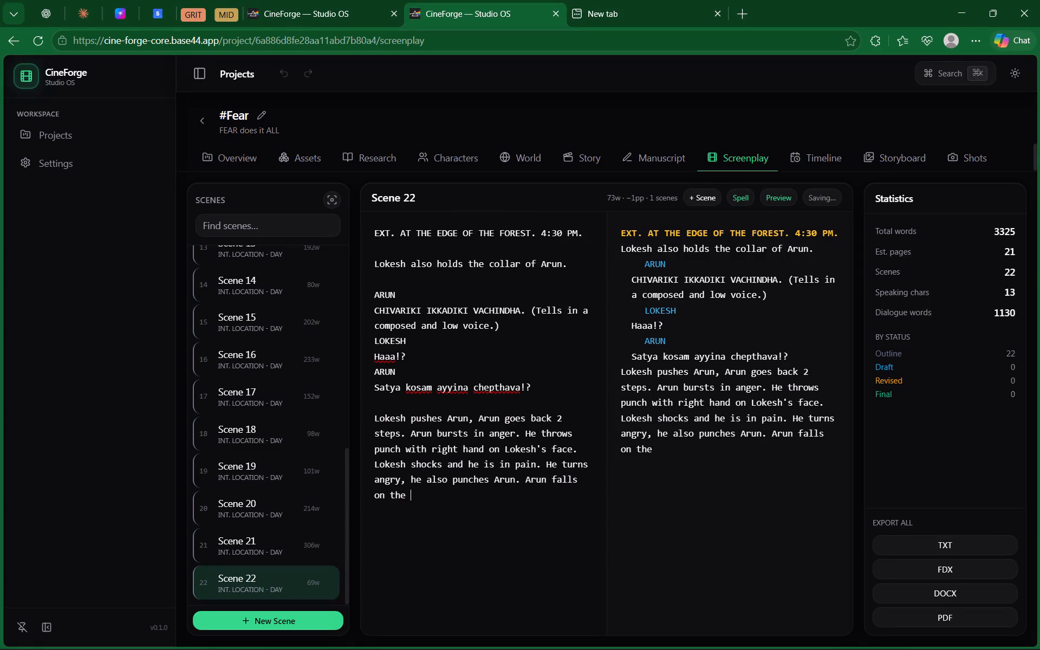
key("g")
type("round")
key("period")
key("space")
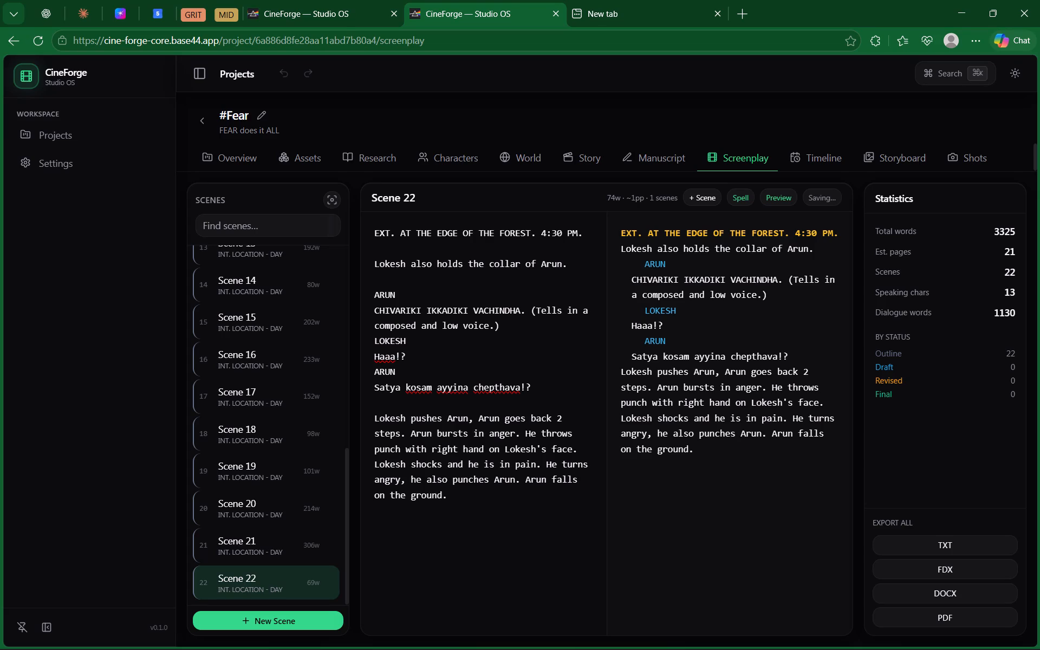
Begin the following action sentence with "He raises".
type("He")
key("space")
type("raises")
key("space")
Replace "He" with "Arun" before "raises" in the new action sentence.
key("Left")
key("Left")
key("Left")
key("Left")
key("Left")
key("Left")
key("Left")
key("Left")
key("Left")
key("Left")
key("Left")
key("Right")
key("Right")
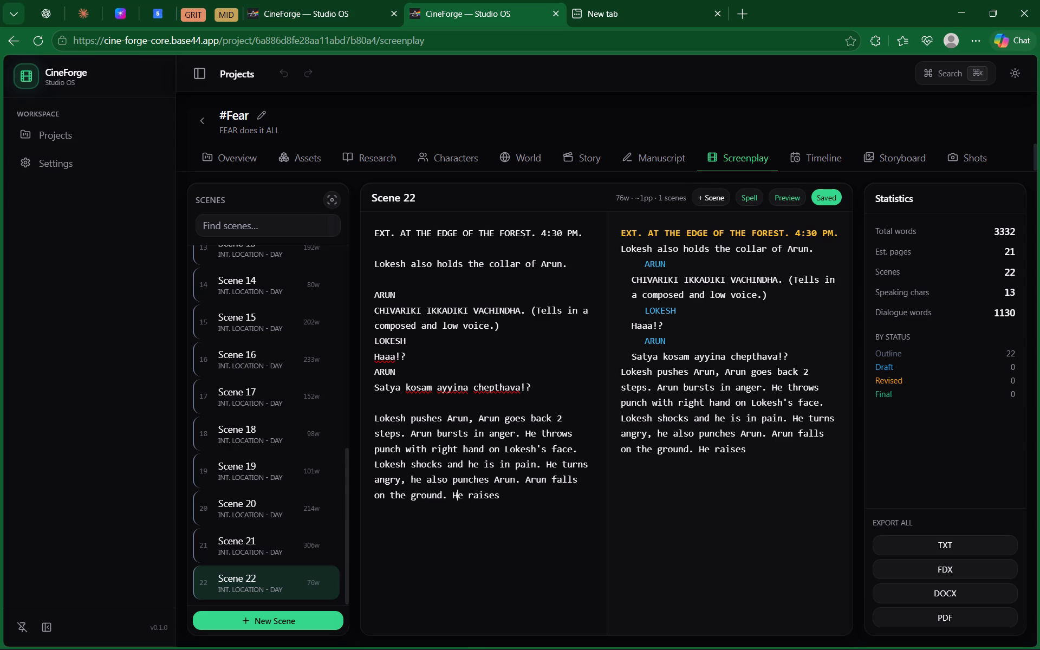
key("Right")
key("BackSpace")
key("BackSpace")
type("Arun")
key("Right")
key("Right")
key("Right")
key("Right")
key("Right")
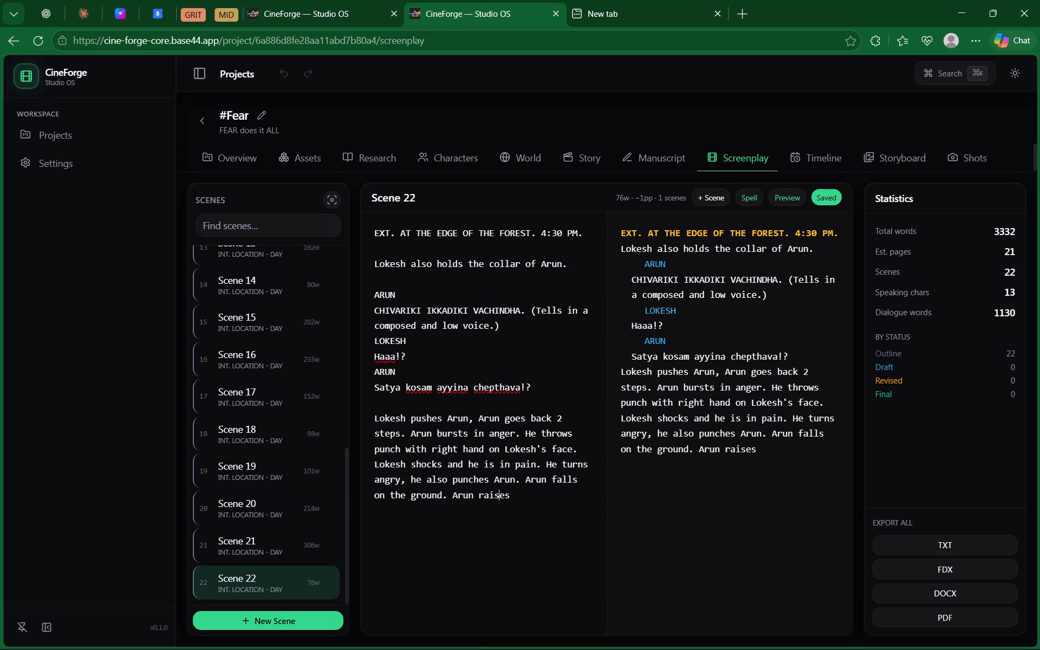
key("Right")
key("Right")
Continue the sentence after "Arun raises" with "in a stern way".
key("space")
type("in")
key("space")
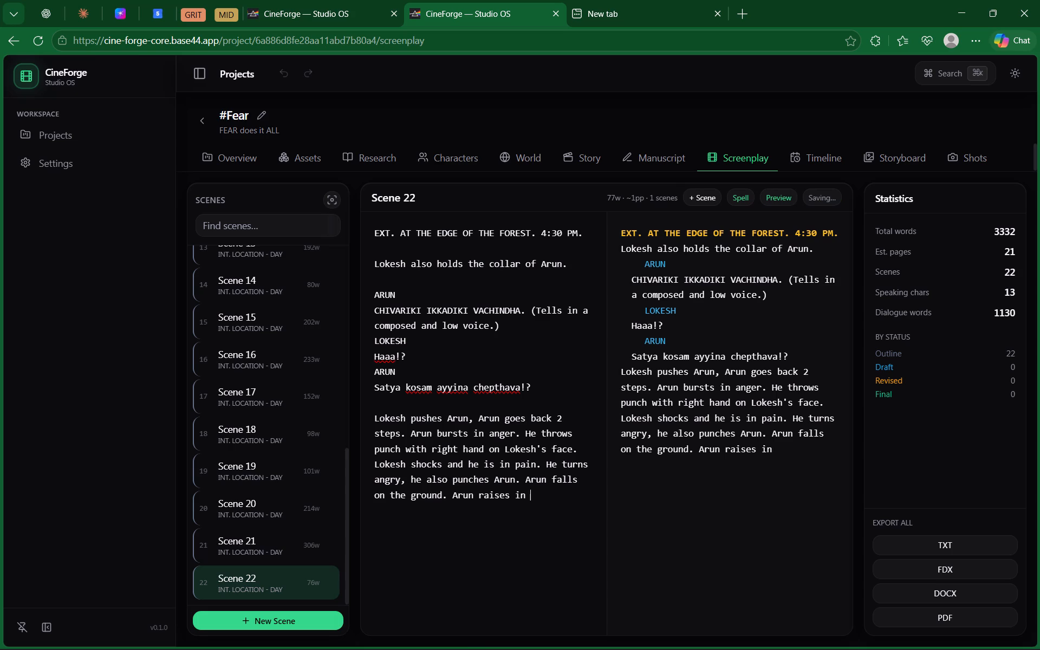
type("a stern way")
key("space")
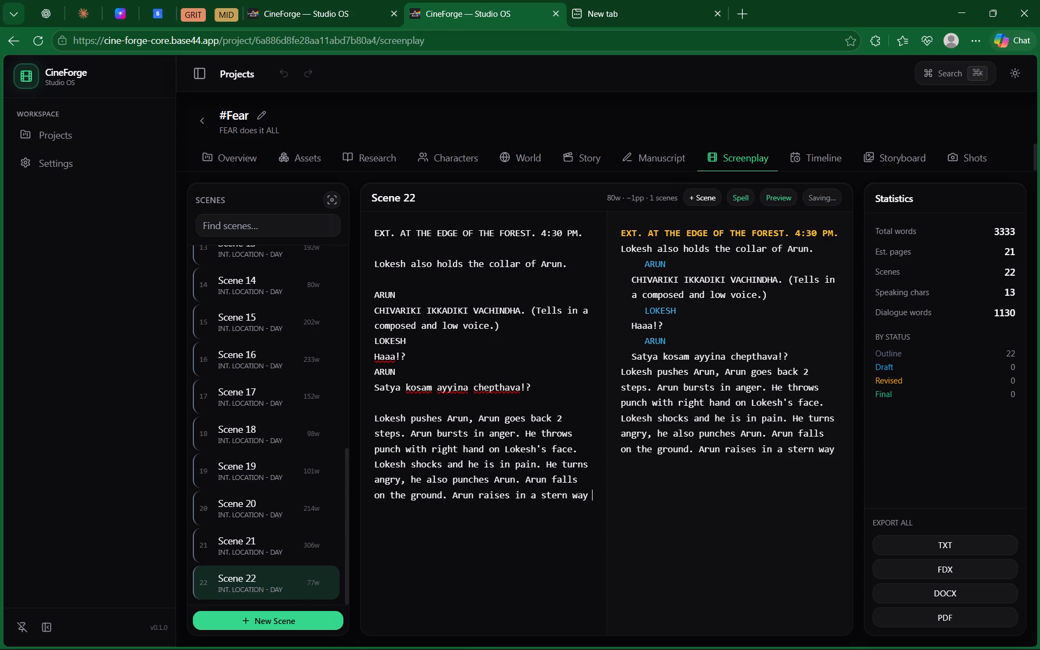
key("BackSpace")
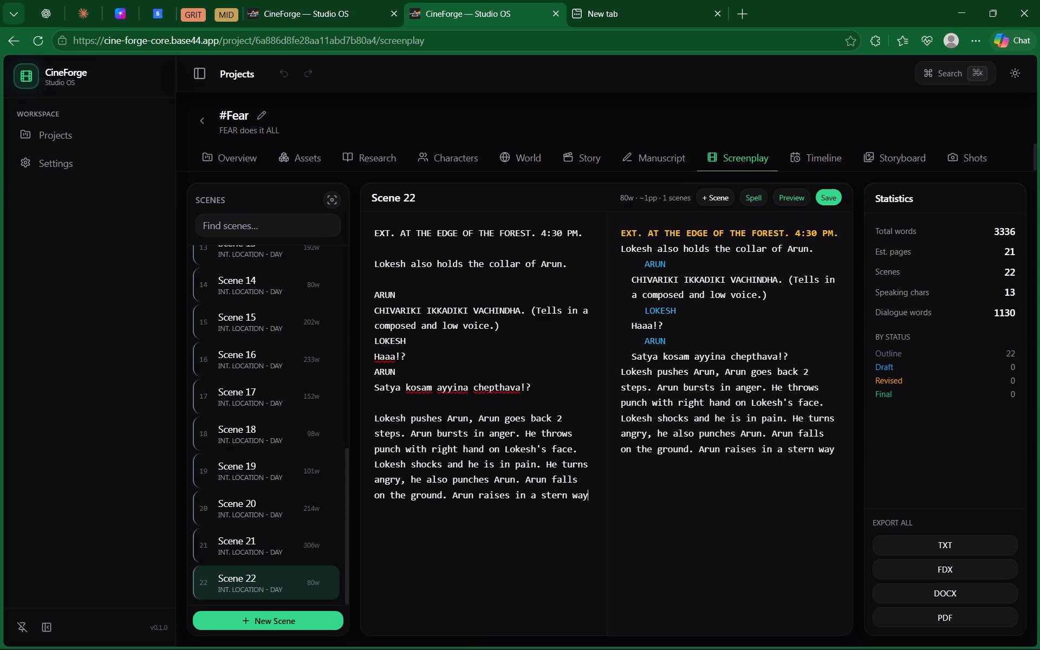
Extend the sentence with ", and marches towards Arun.".
type(",")
key("space")
type("and marches towardw")
key("BackSpace")
type("s a")
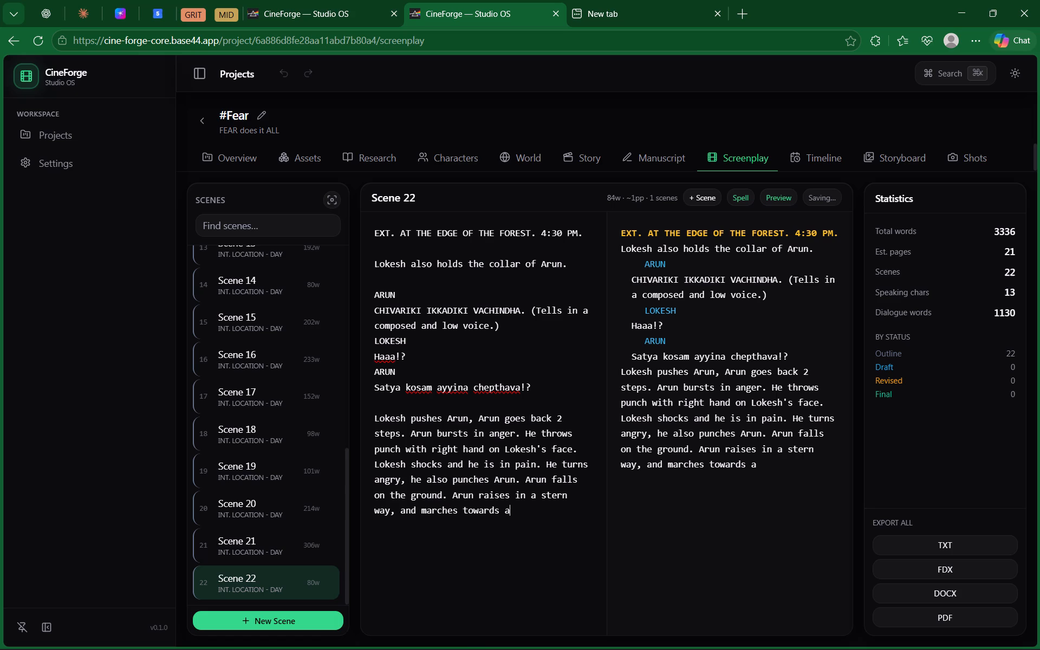
key("BackSpace")
type("Arun")
type(".")
key("space")
Replace "Arun." after "marches towards" with "Lokesh", leaving the sentence open.
key("BackSpace")
key("BackSpace")
key("BackSpace")
key("BackSpace")
key("BackSpace")
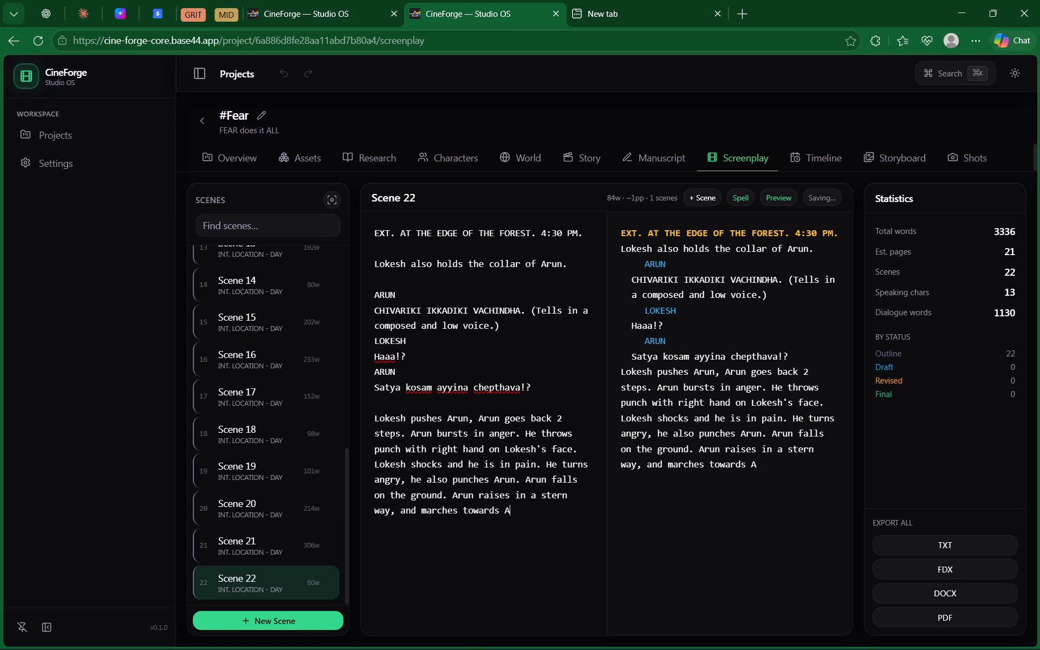
key("BackSpace")
type("Lo")
type("keh")
key("BackSpace")
key("s")
key("h")
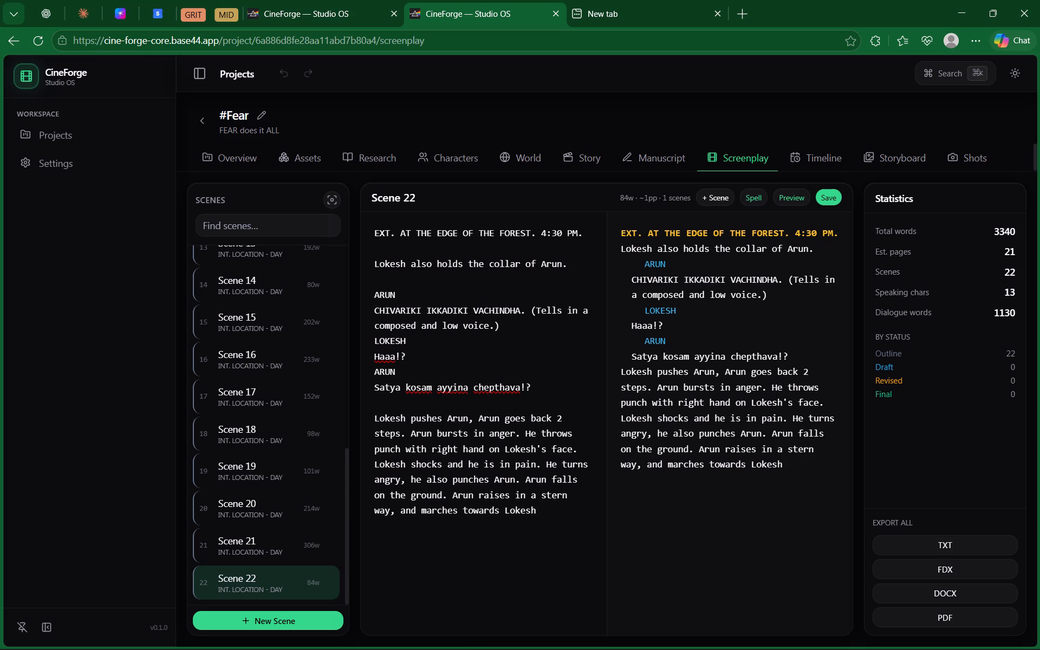
key("space")
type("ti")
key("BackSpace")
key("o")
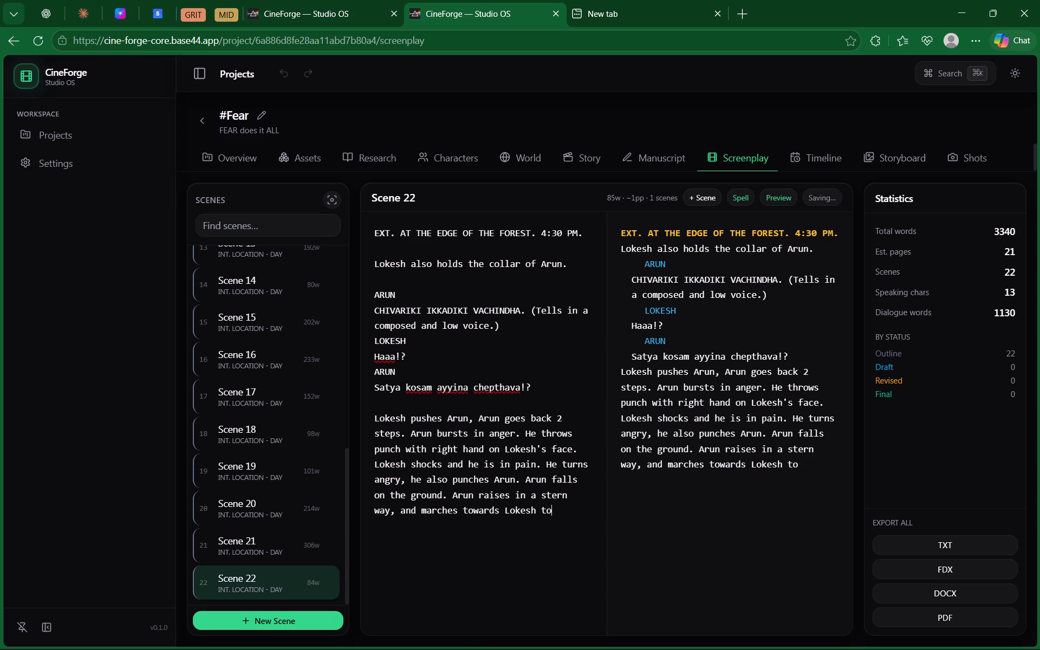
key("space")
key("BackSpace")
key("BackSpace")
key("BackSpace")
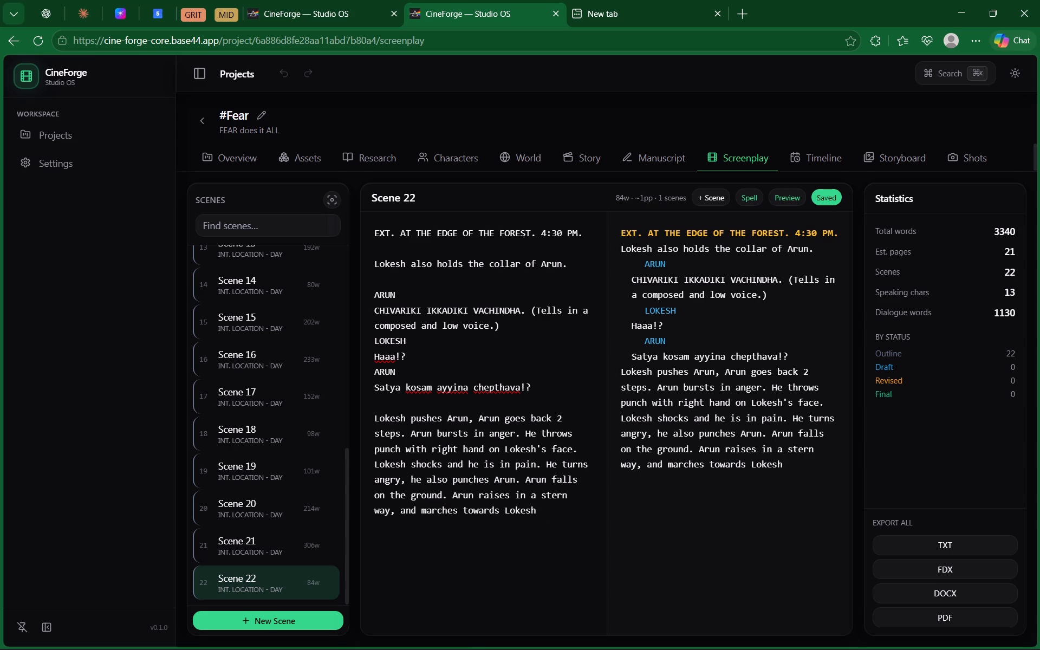
Continue the sentence with "and tries to throw a punch but Lokesh".
type("and tries to")
key("space")
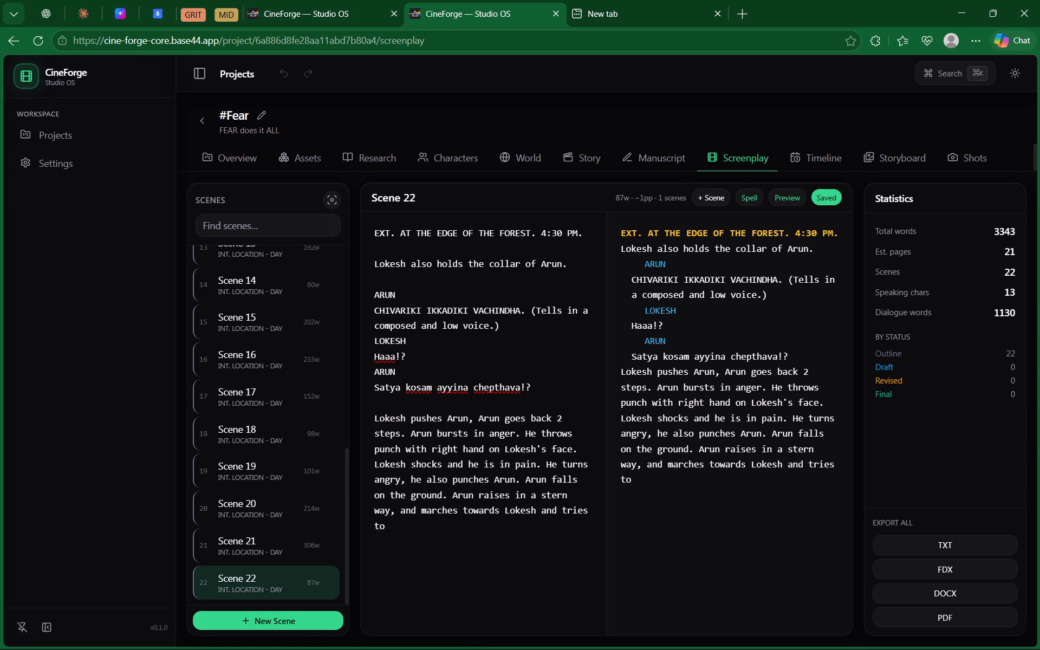
type("pu")
key("BackSpace")
key("BackSpace")
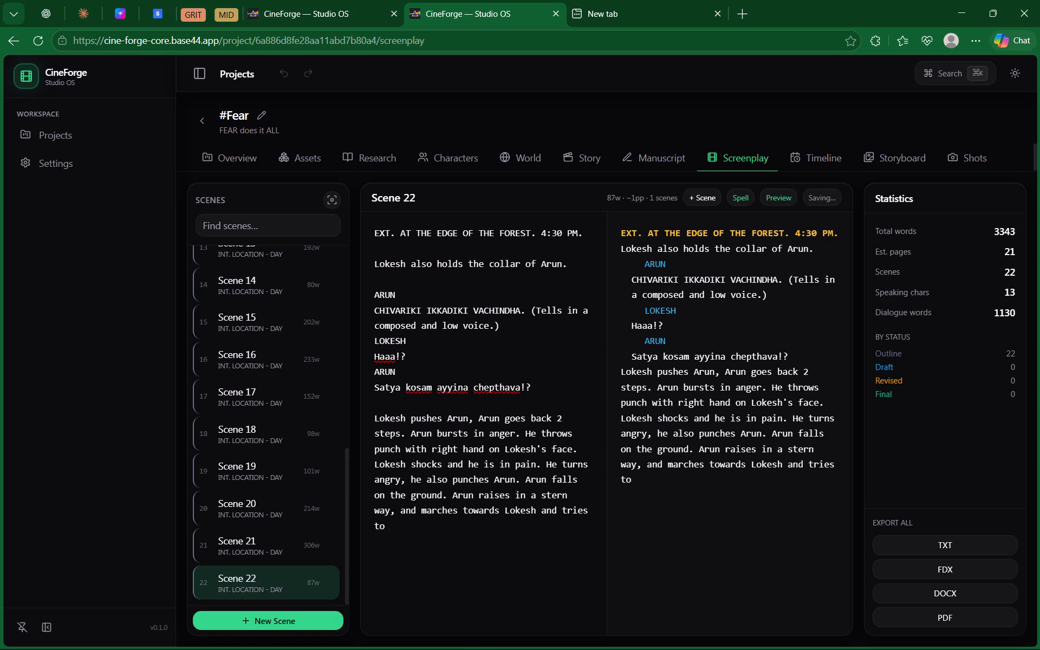
type("the")
key("BackSpace")
type("row a puc")
key("BackSpace")
type("nch but A")
key("BackSpace")
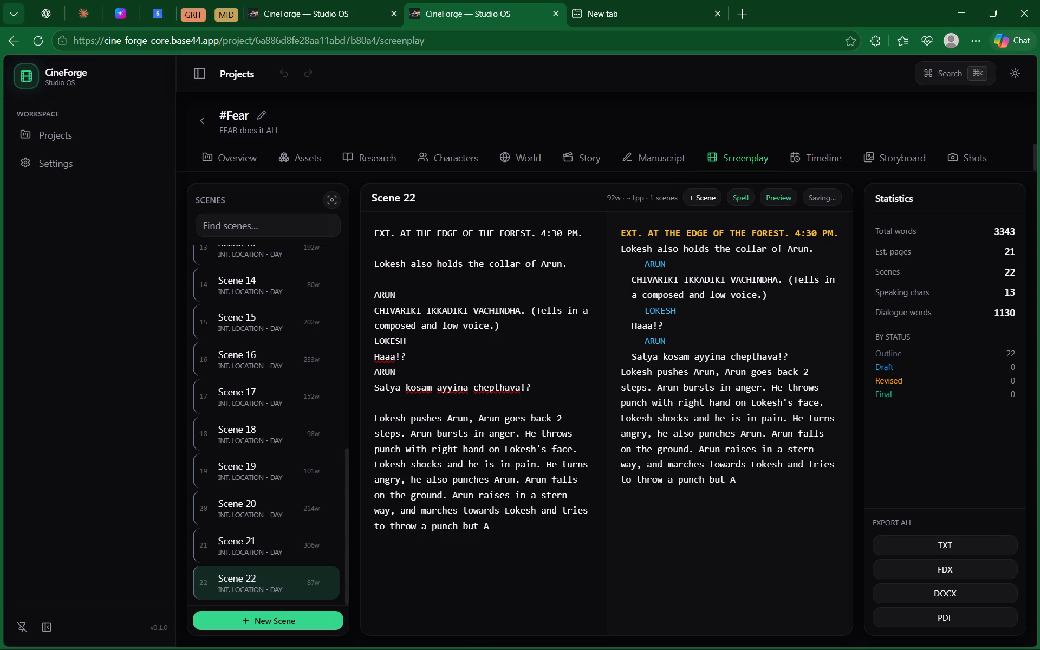
key("BackSpace")
key("space")
type("Lokesh")
Add the verb "dodges" after "but Lokesh", keeping the name without a possessive ending.
type("'s do")
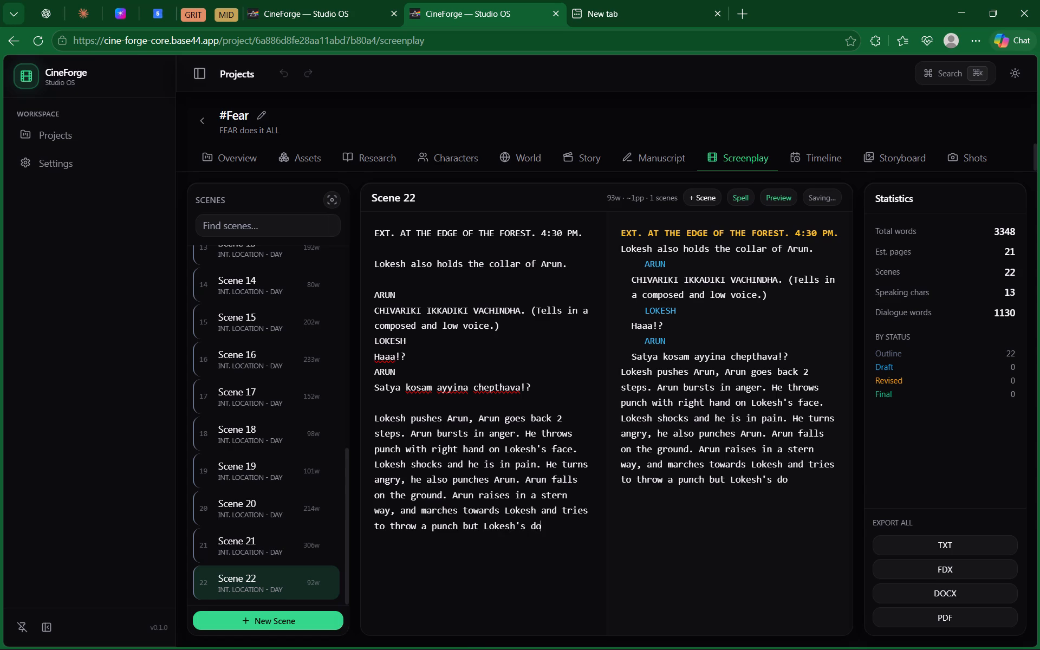
key("Left")
key("Left")
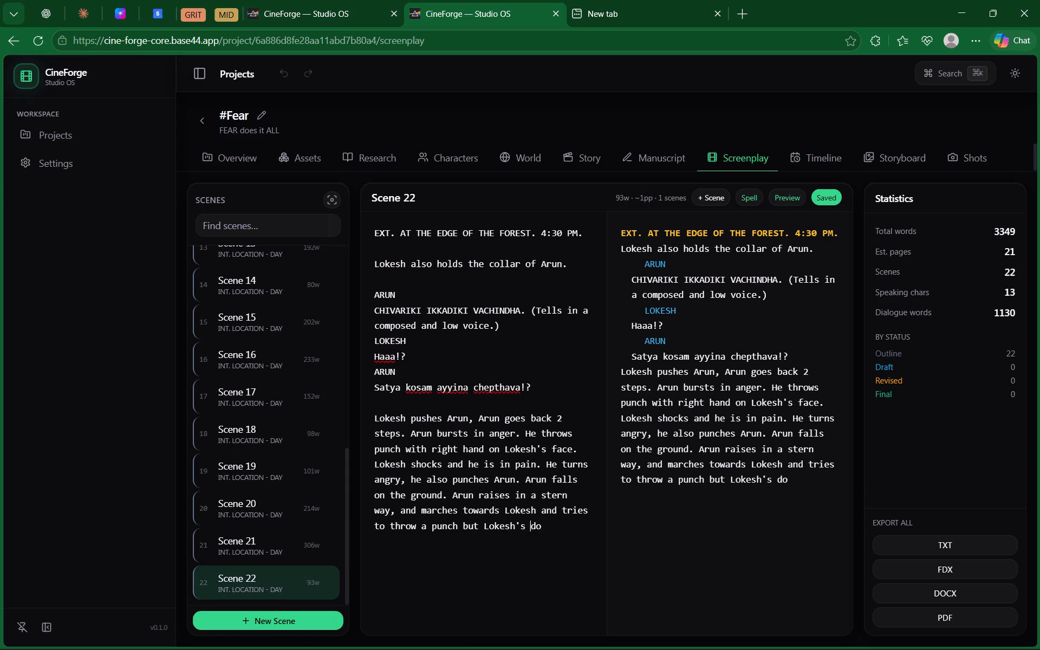
key("Left")
key("BackSpace")
key("BackSpace")
key("Right")
key("Right")
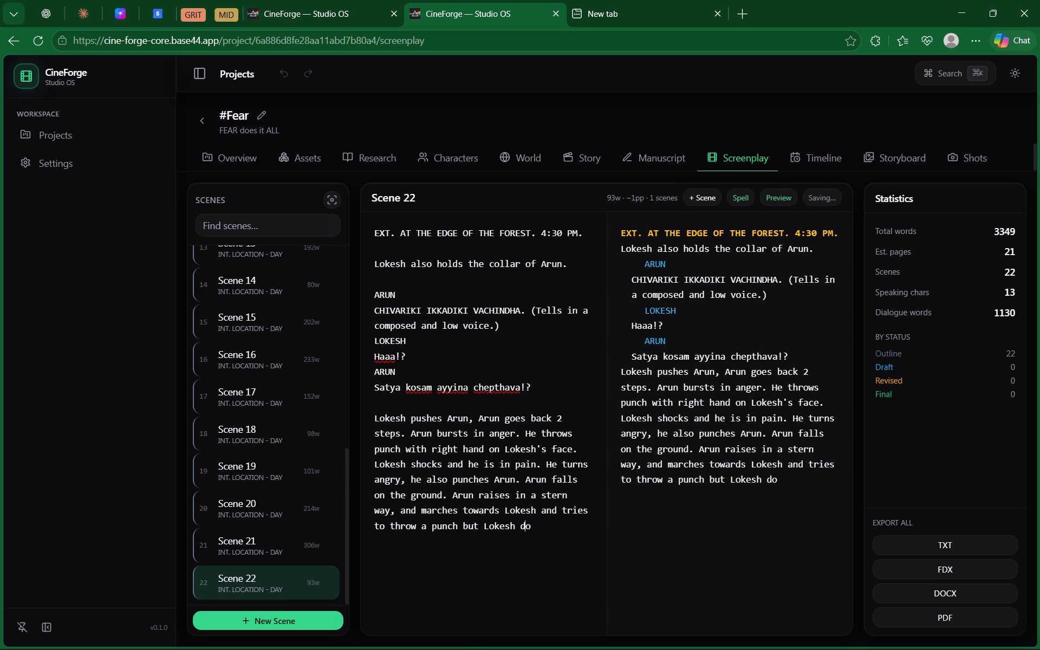
key("Right")
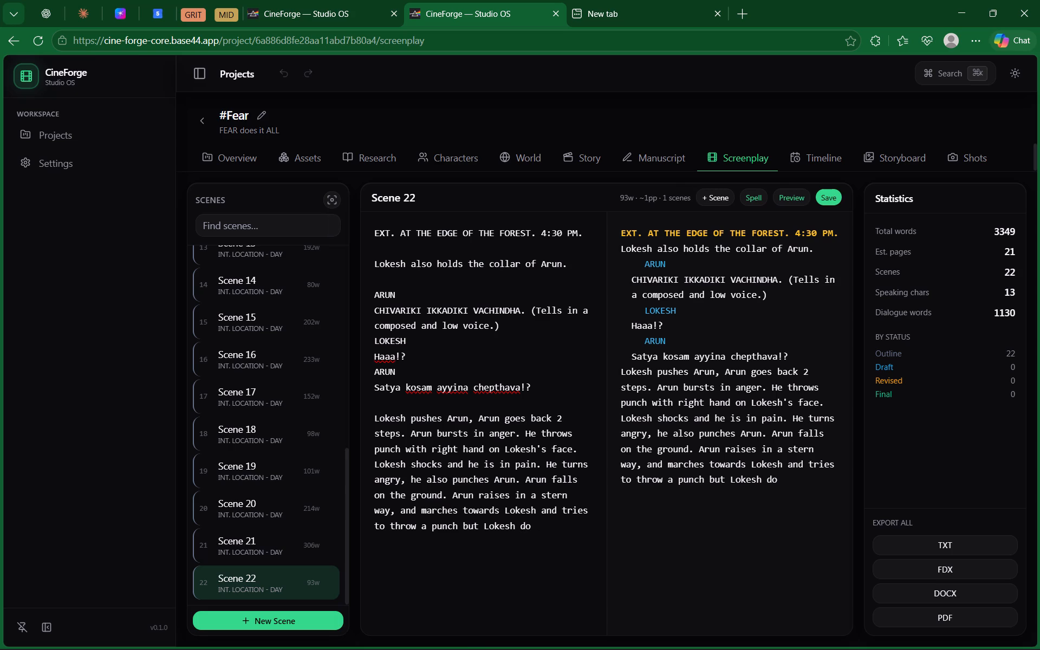
type("ges")
key("space")
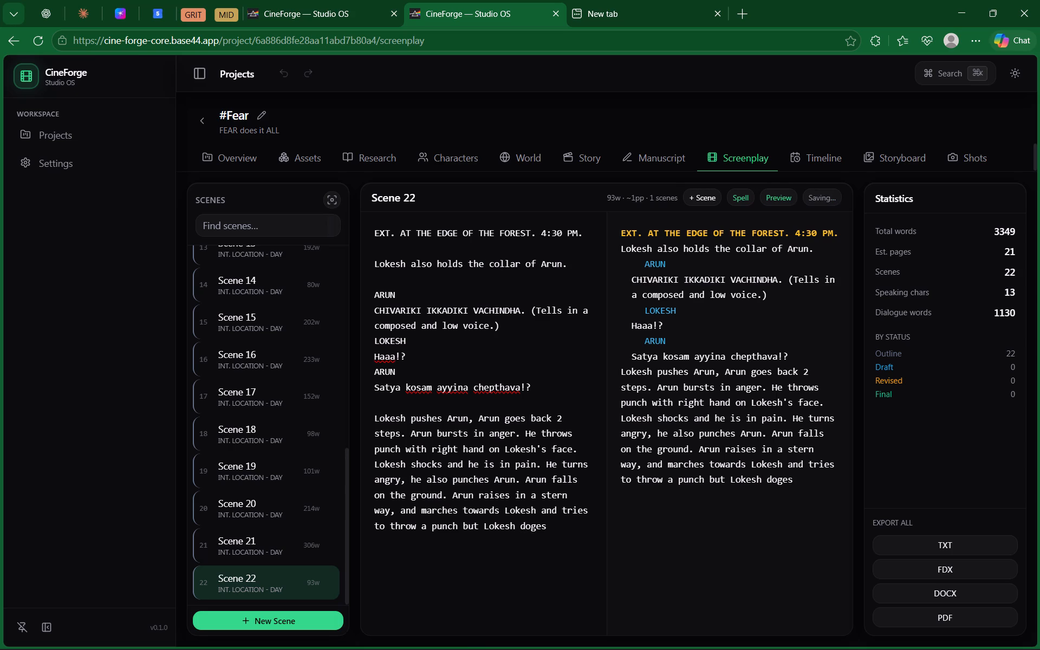
key("BackSpace")
key("BackSpace")
key("BackSpace")
key("BackSpace")
type("dges")
key("space")
Continue the sentence after "dodges" with "it effortlessly and punches Arun".
key("shift+s")
key("BackSpace")
type("it effortlessly and")
key("space")
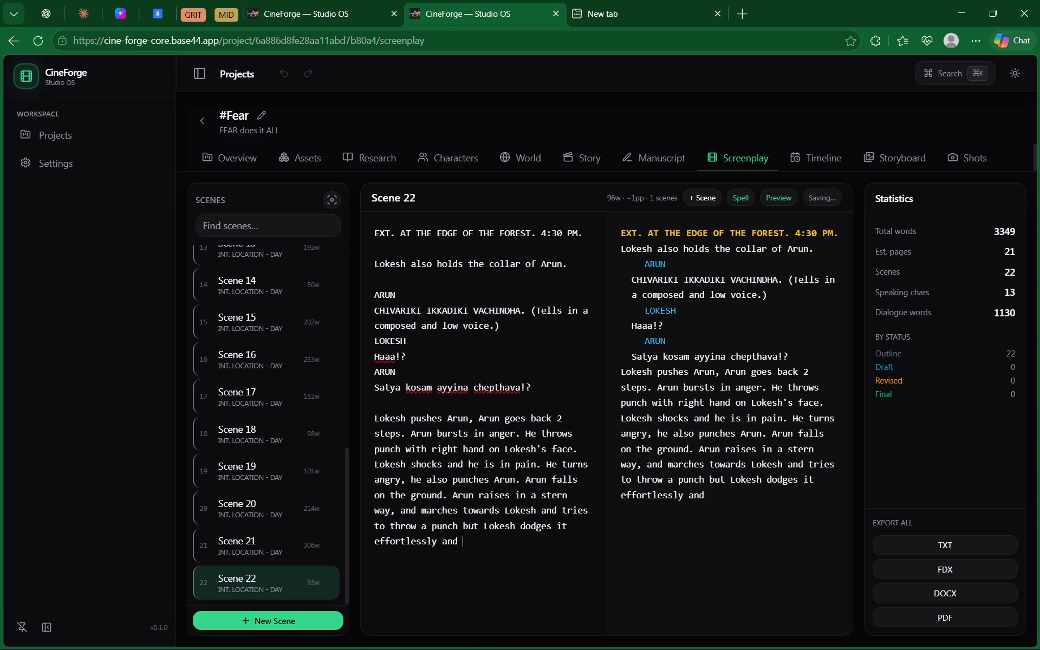
type("punches")
key("space")
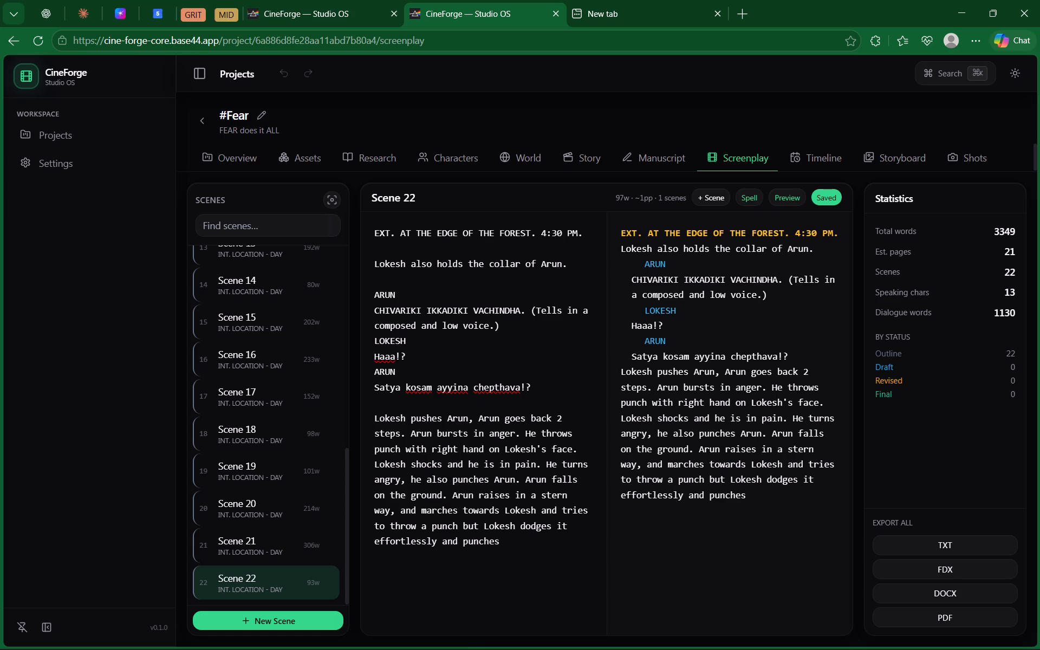
type("Arun")
key("space")
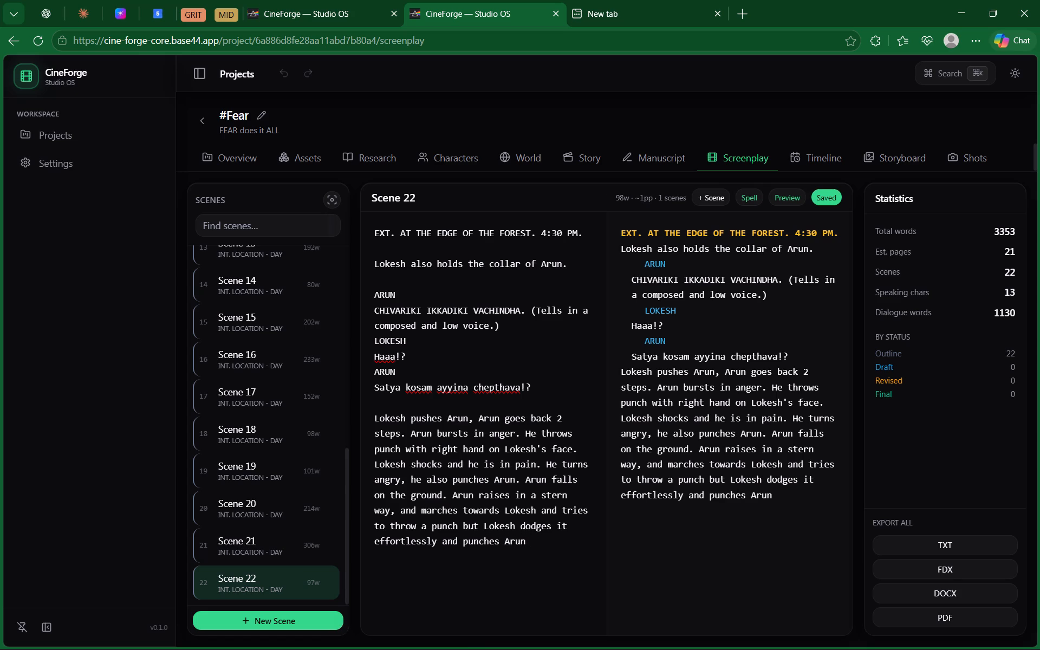
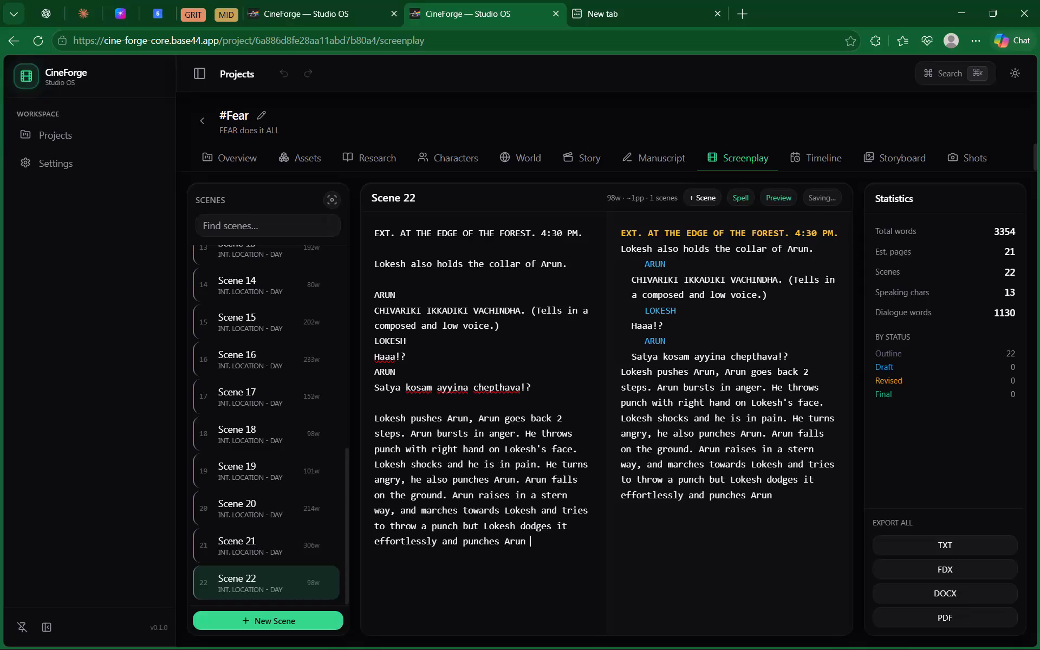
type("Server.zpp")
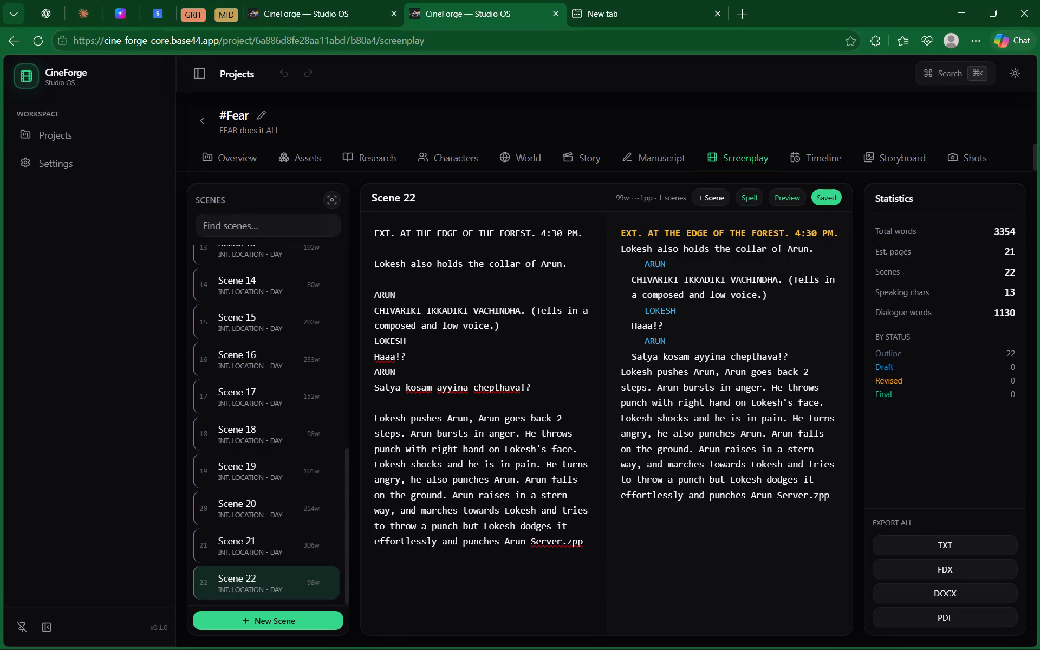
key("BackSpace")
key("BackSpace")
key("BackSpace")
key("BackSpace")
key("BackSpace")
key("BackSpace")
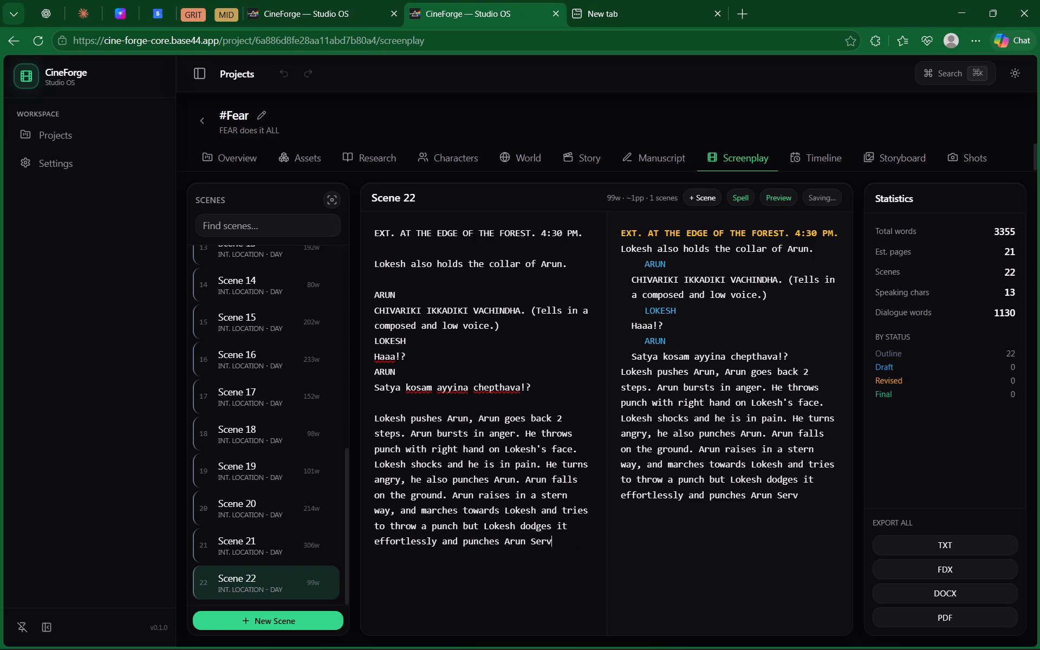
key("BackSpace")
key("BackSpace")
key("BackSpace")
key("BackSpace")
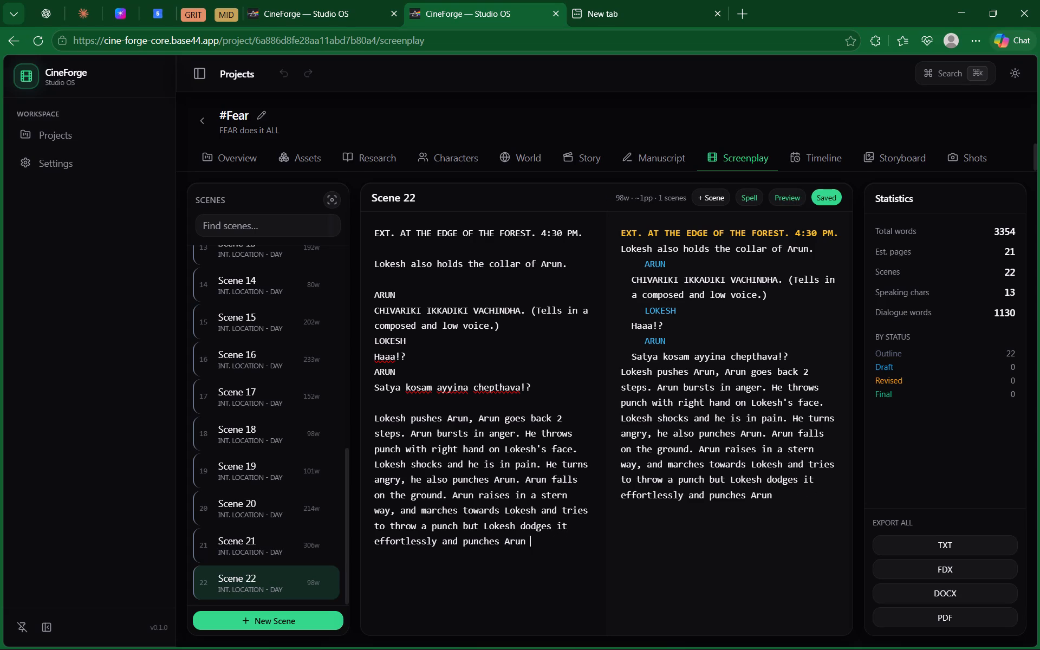
Continue the sentence after "punches Arun" with "on the neck", leaving no trailing space.
type("on the necj")
key("BackSpace")
type("k")
key("space")
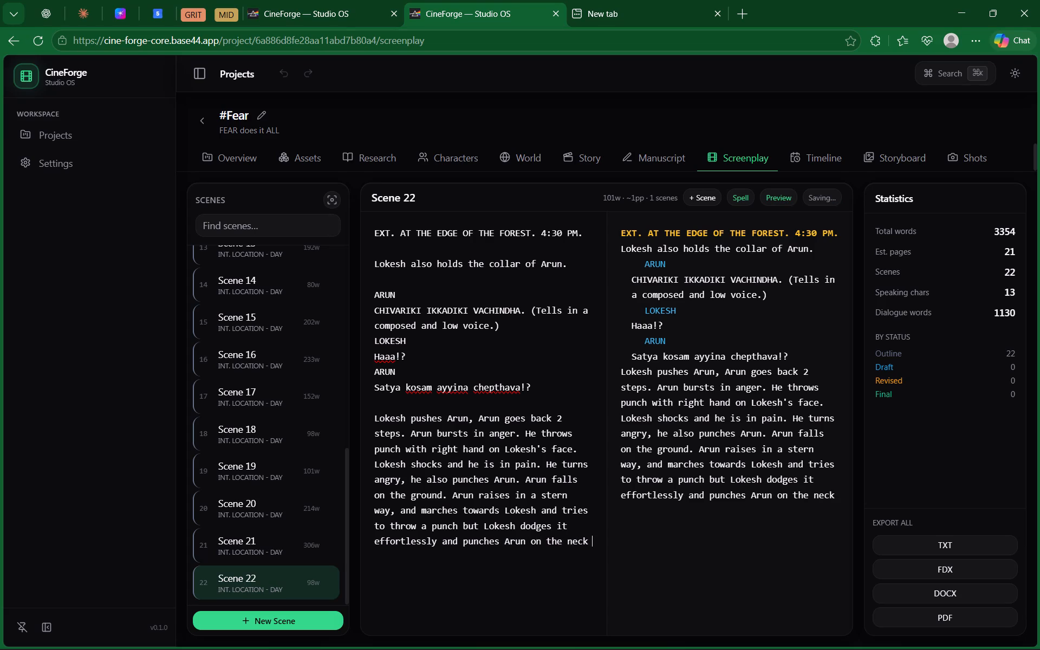
key("BackSpace")
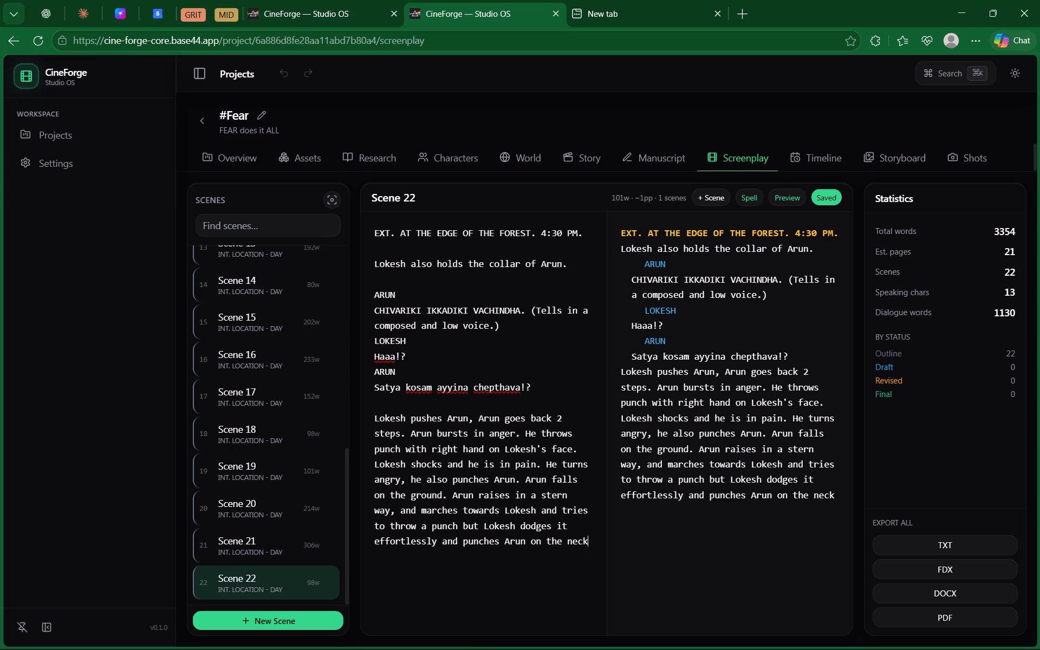
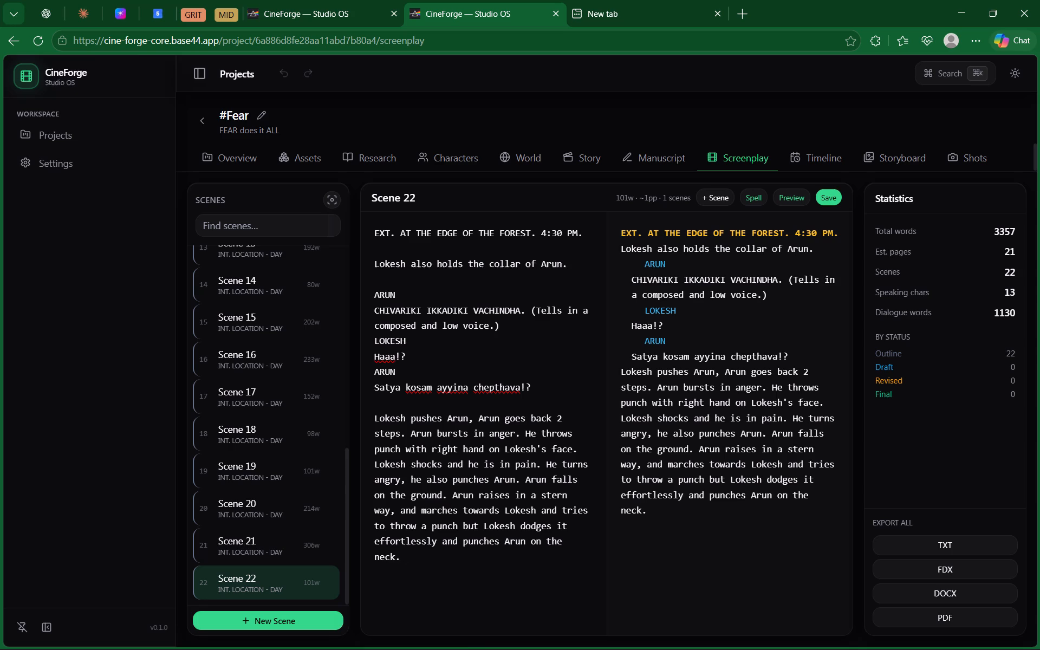
Replace "on the neck" with "at the back of the ear" after "punches Arun", keeping the closing period.
key("Left")
key("Left")
key("BackSpace")
key("BackSpace")
key("BackSpace")
key("BackSpace")
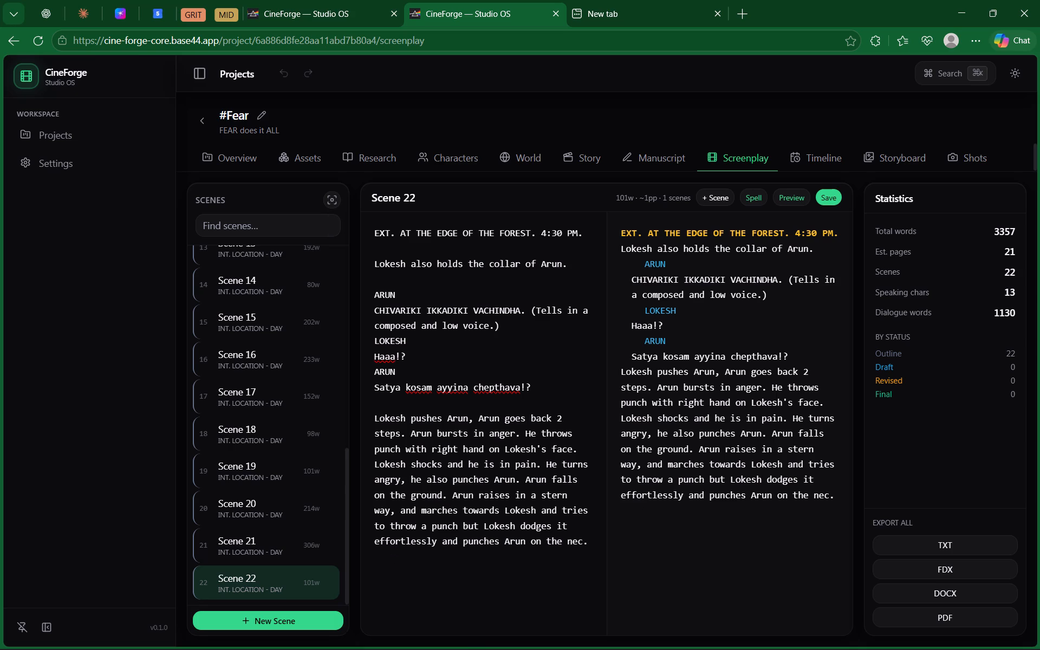
key("BackSpace")
key("BackSpace")
key("BackSpace")
key("BackSpace")
key("BackSpace")
key("BackSpace")
key("BackSpace")
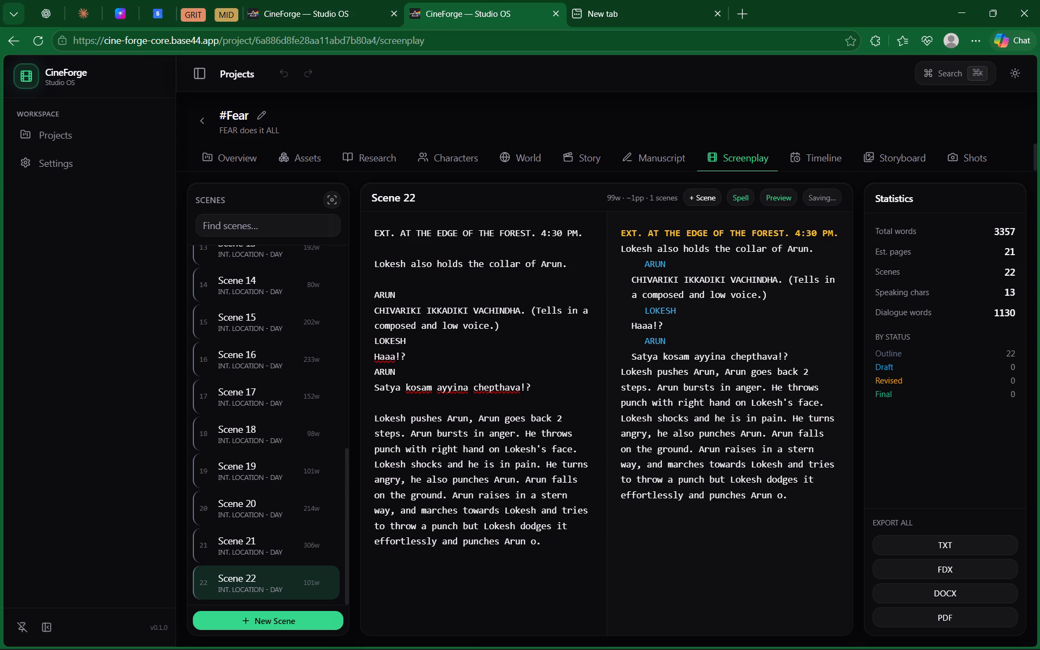
type("at th")
key("space")
key("BackSpace")
type("e back")
key("space")
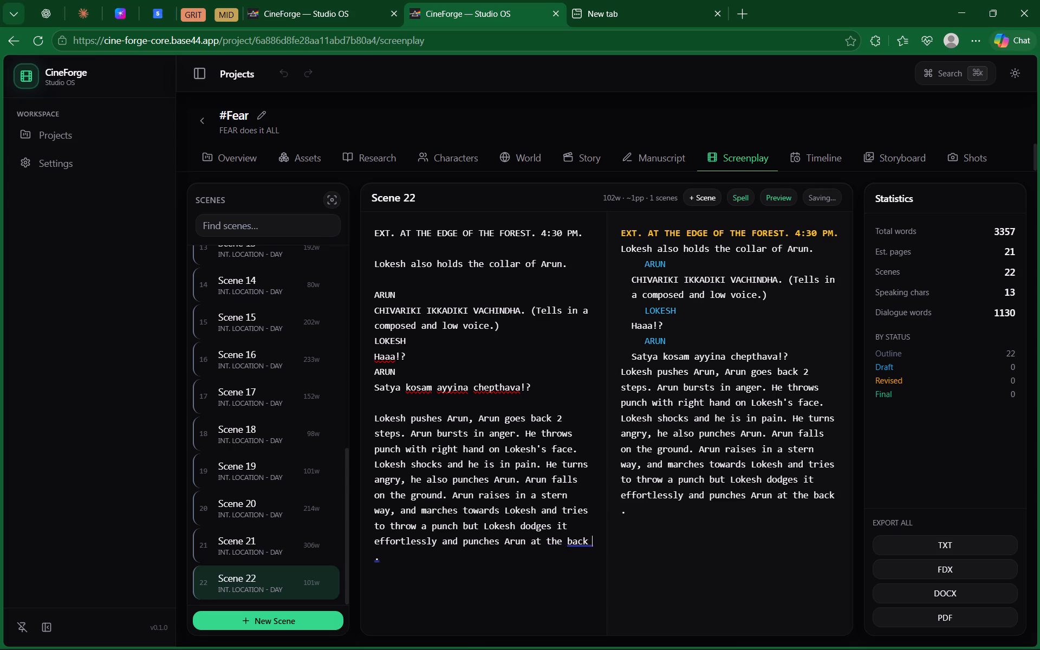
type("of thr")
key("space")
key("BackSpace")
key("BackSpace")
type("e ear")
key("Right")
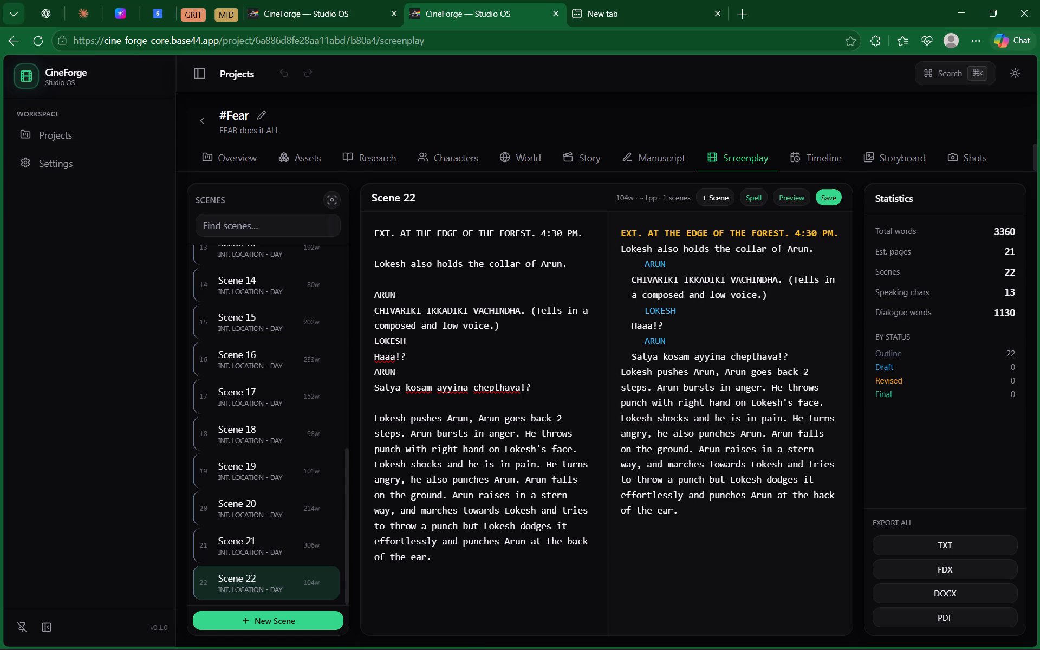
Add the sentence "Arun falls on ground in pain." at the end of the fight paragraph.
key("space")
type("Arun falls in pain")
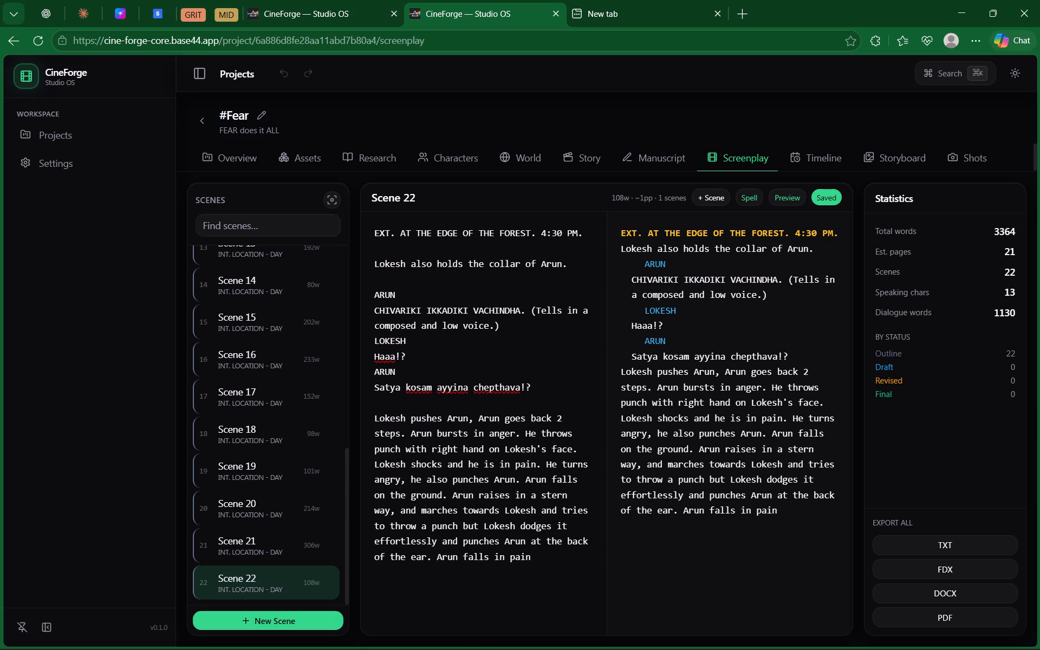
key("Left")
key("Left")
key("Left")
key("Left")
key("Left")
key("Left")
key("Left")
type("on ground")
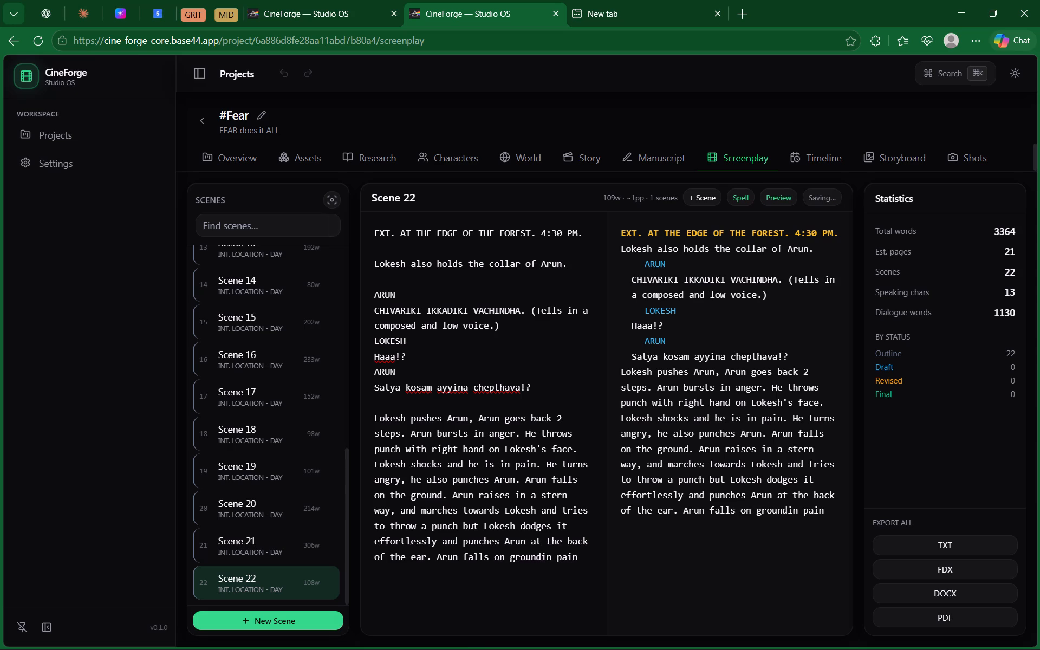
key("space")
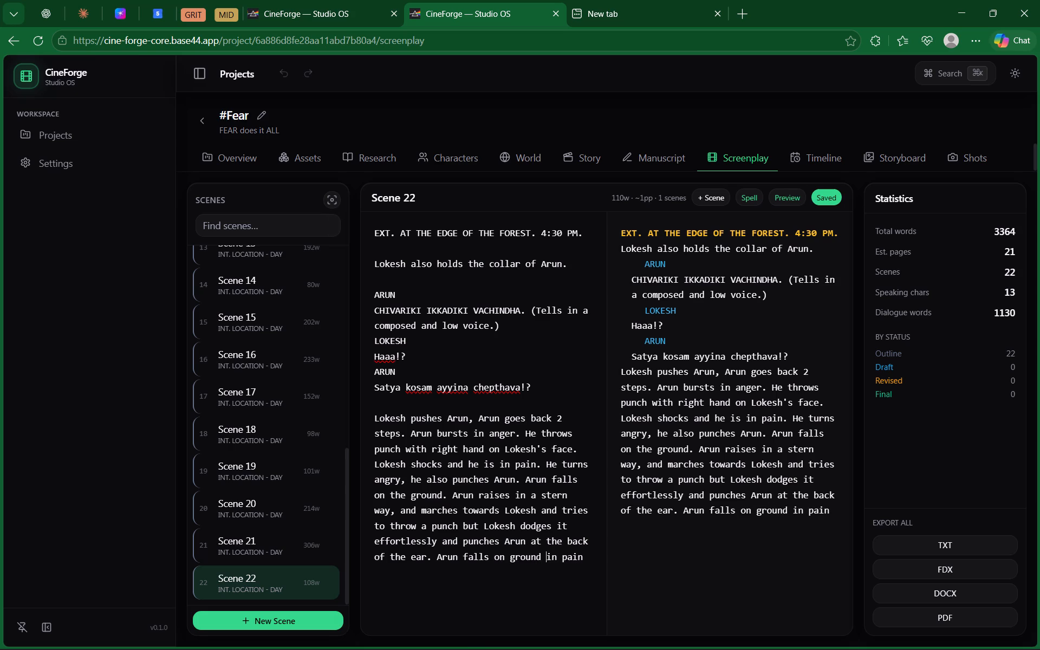
key("Right")
key("Right")
key("Right")
key("Right")
key("Right")
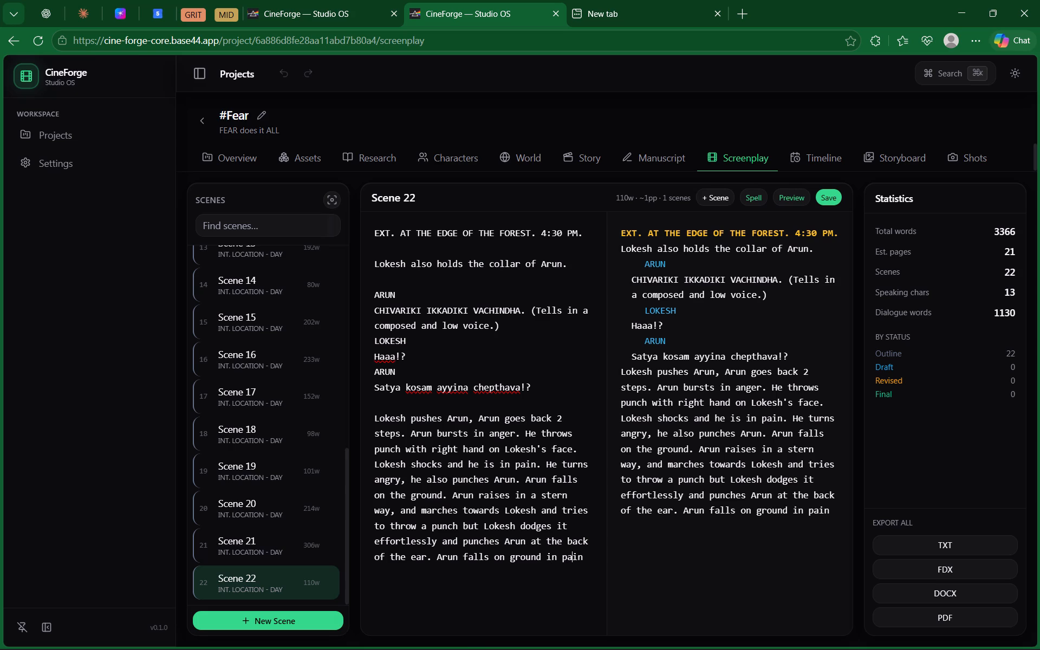
key("Right")
key("Right")
type(".")
key("space")
Start a new sentence at the end of the paragraph reading "He holds his ear in pain".
type("He")
key("space")
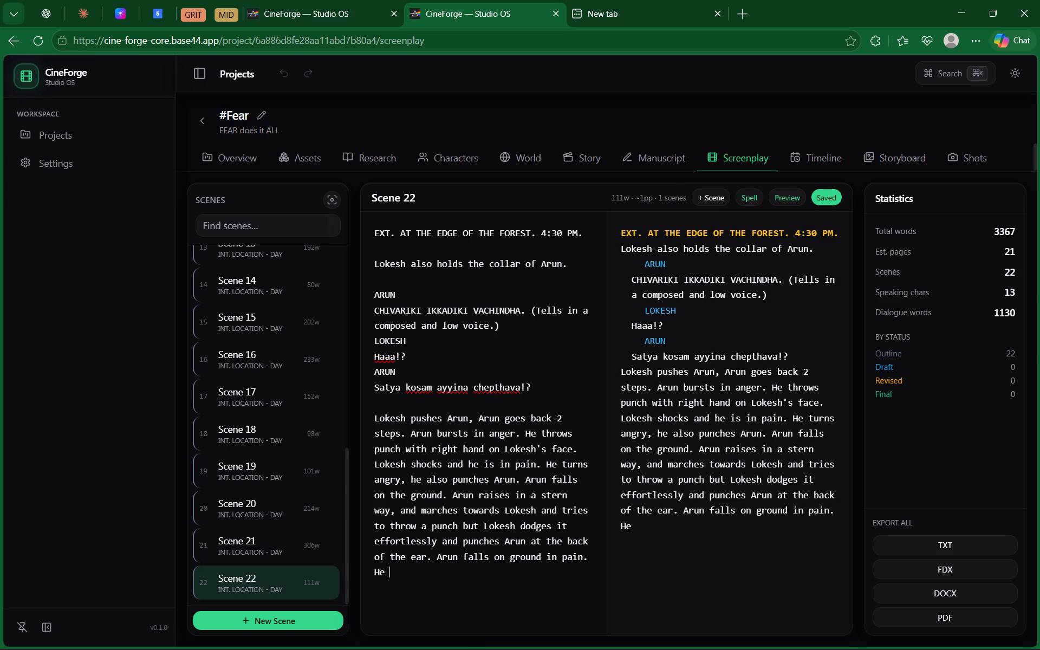
type("is")
key("space")
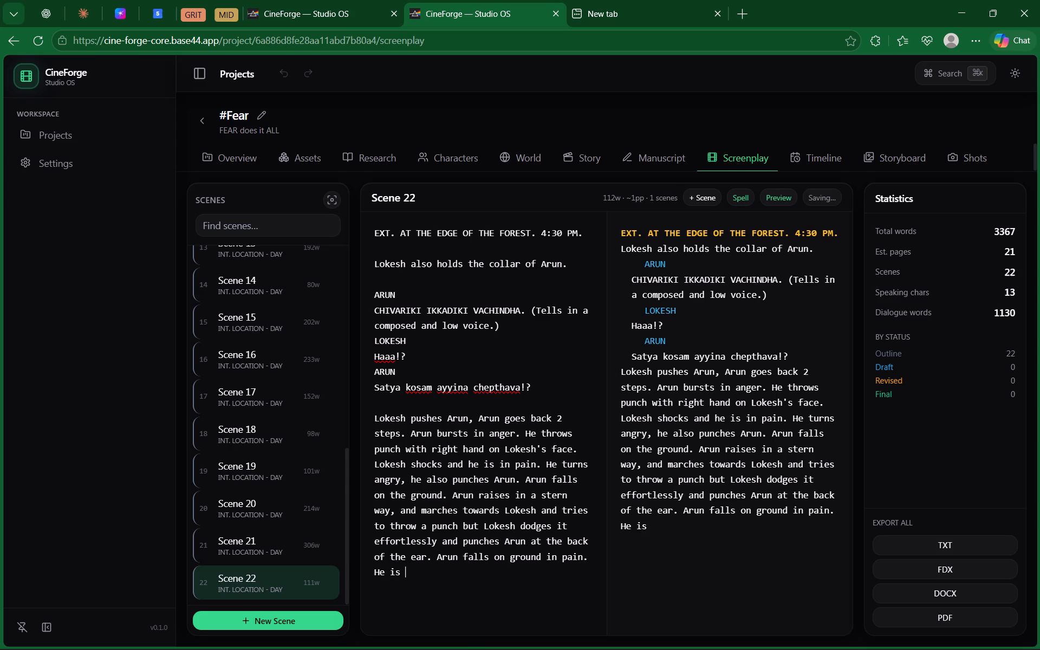
key("BackSpace")
key("BackSpace")
key("BackSpace")
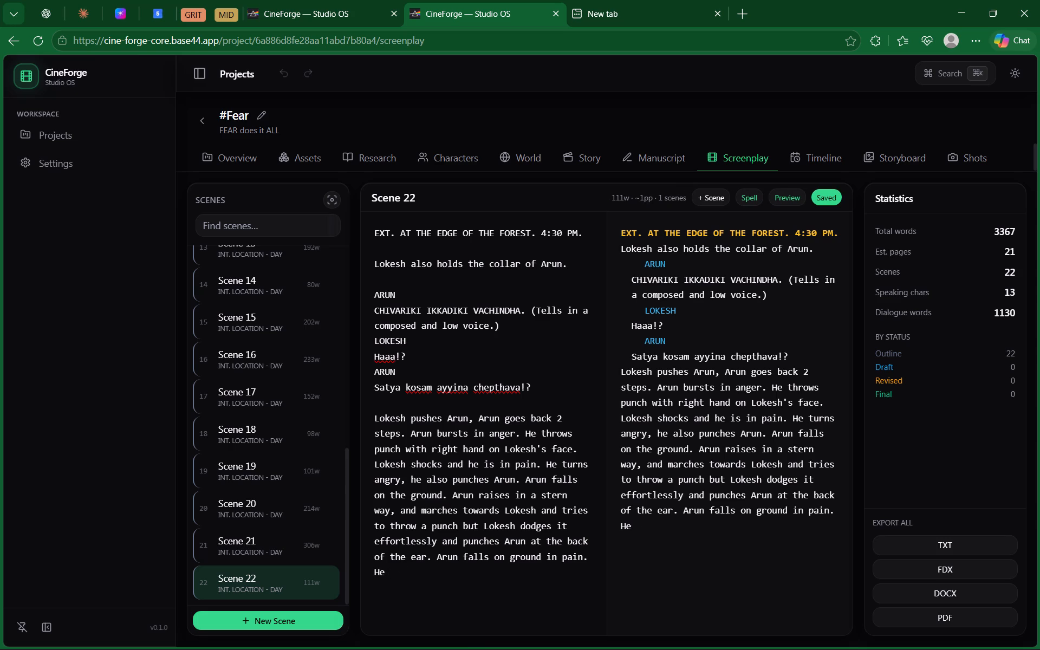
type("holds")
key("space")
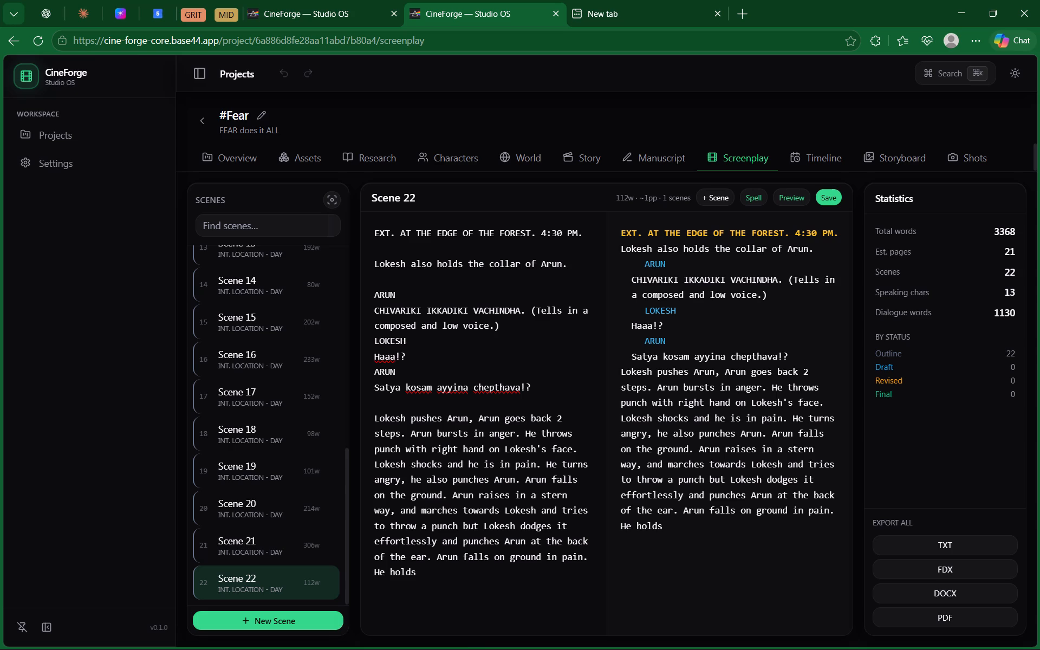
type("his")
key("space")
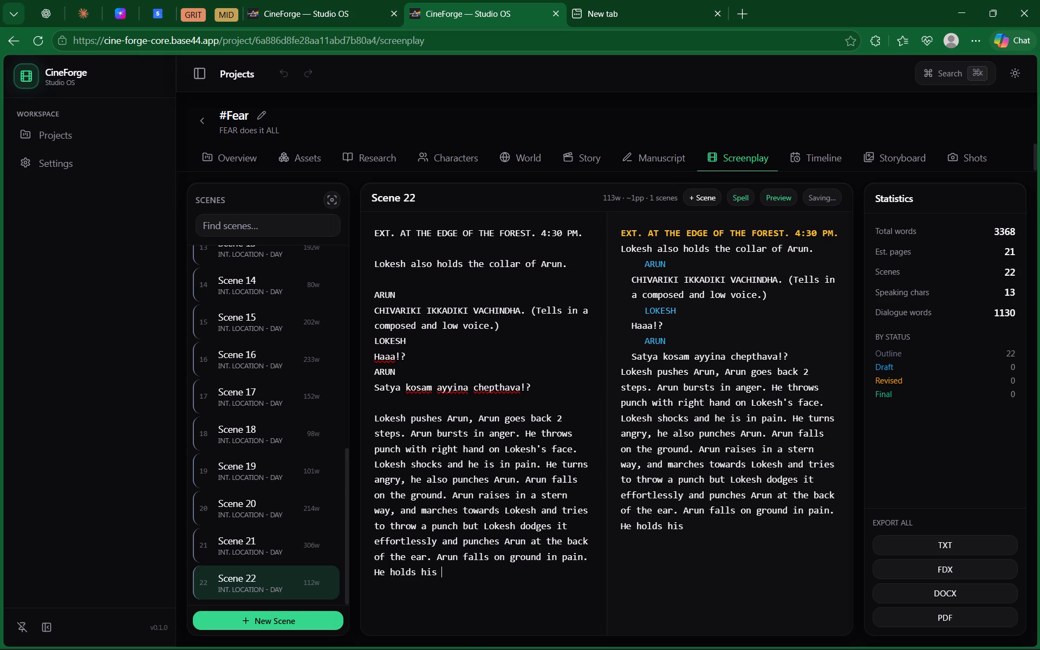
type("ear in pain")
Complete the sentence after "ear in pain" with ", while his other hand is on a stone.".
type(", whu")
key("BackSpace")
type("ile")
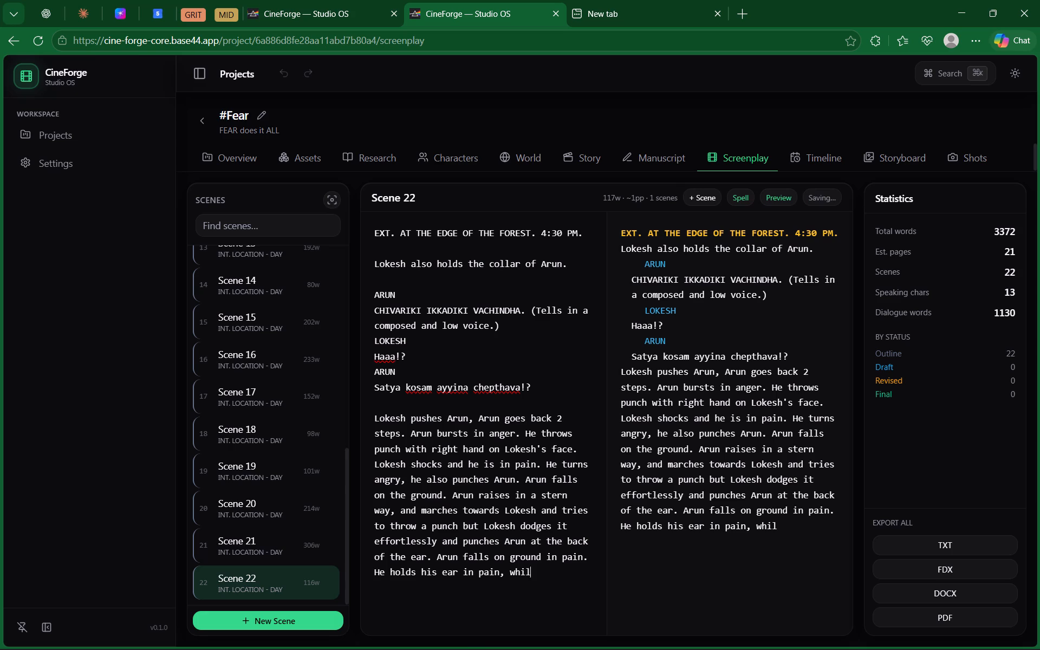
key("space")
type("other")
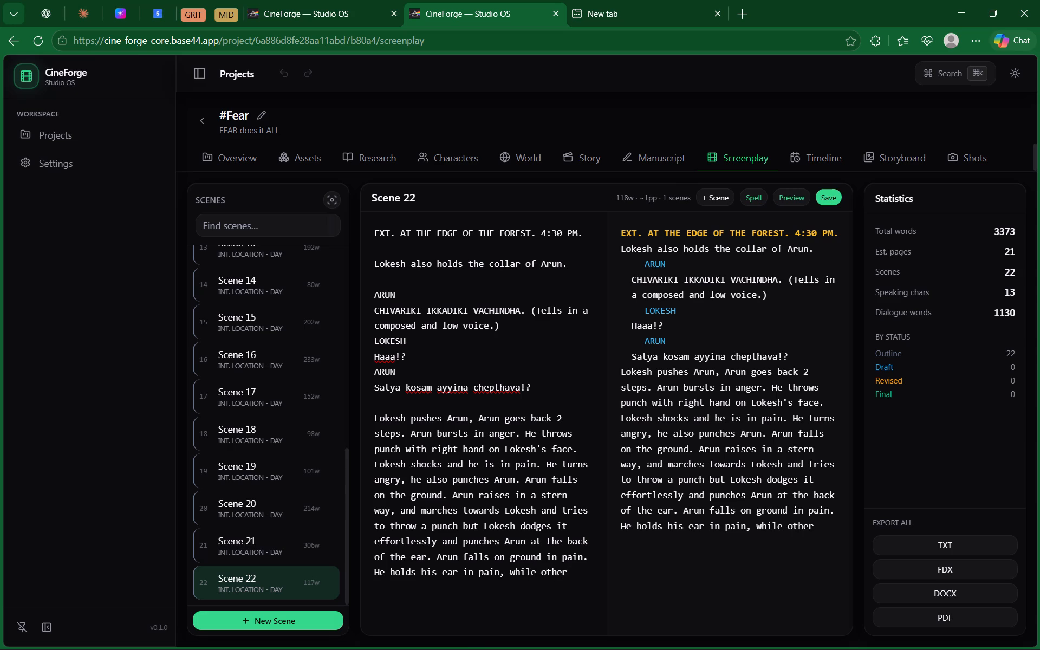
key("Left")
key("Left")
key("Left")
key("Left")
key("Left")
type("his")
key("space")
key("Right")
key("Right")
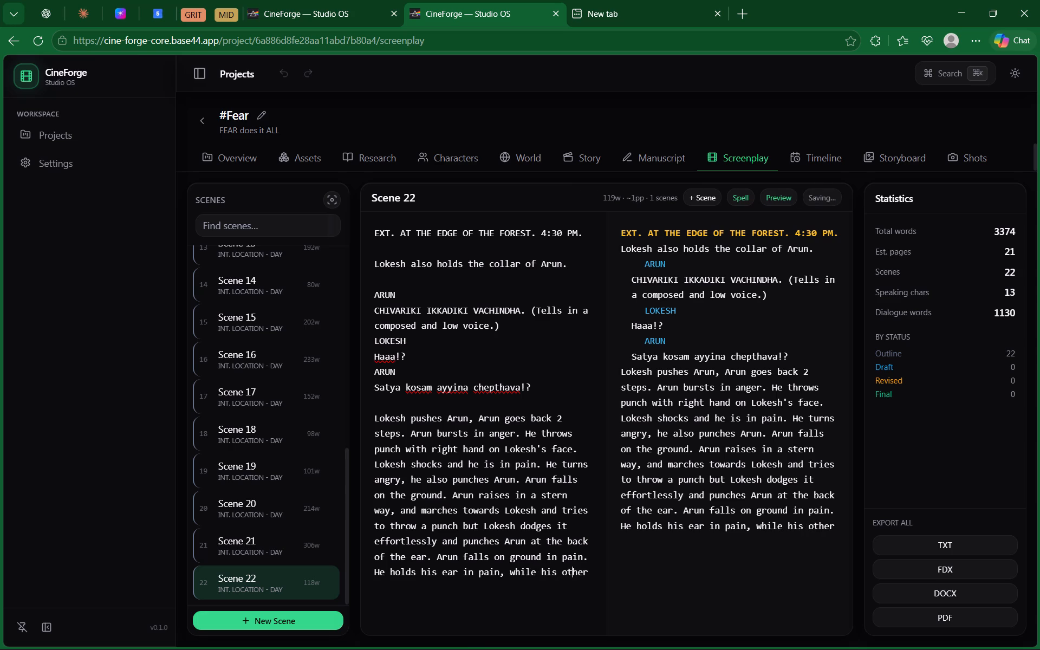
key("Right")
key("Right")
key("Right")
key("space")
type("hand is on a rock")
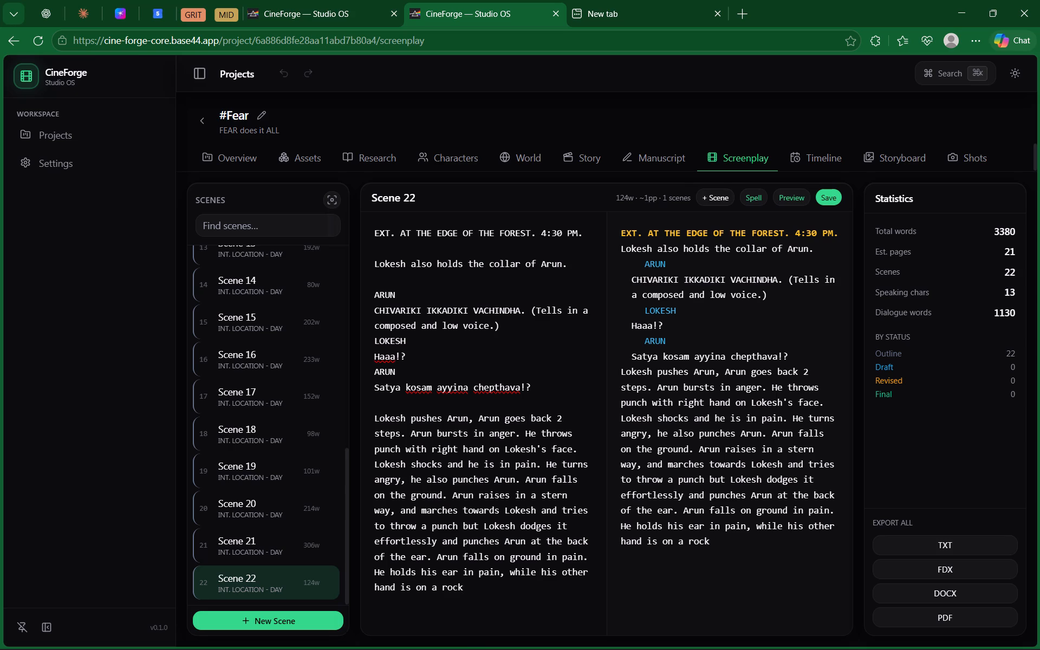
key("BackSpace")
key("BackSpace")
key("BackSpace")
key("BackSpace")
type("stone.")
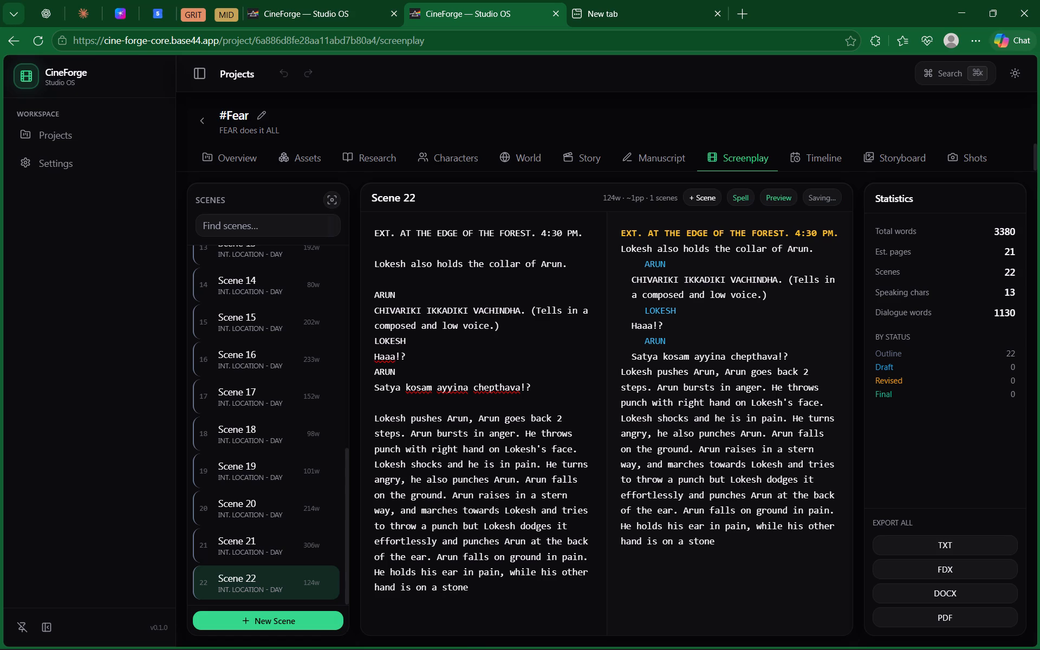
key("space")
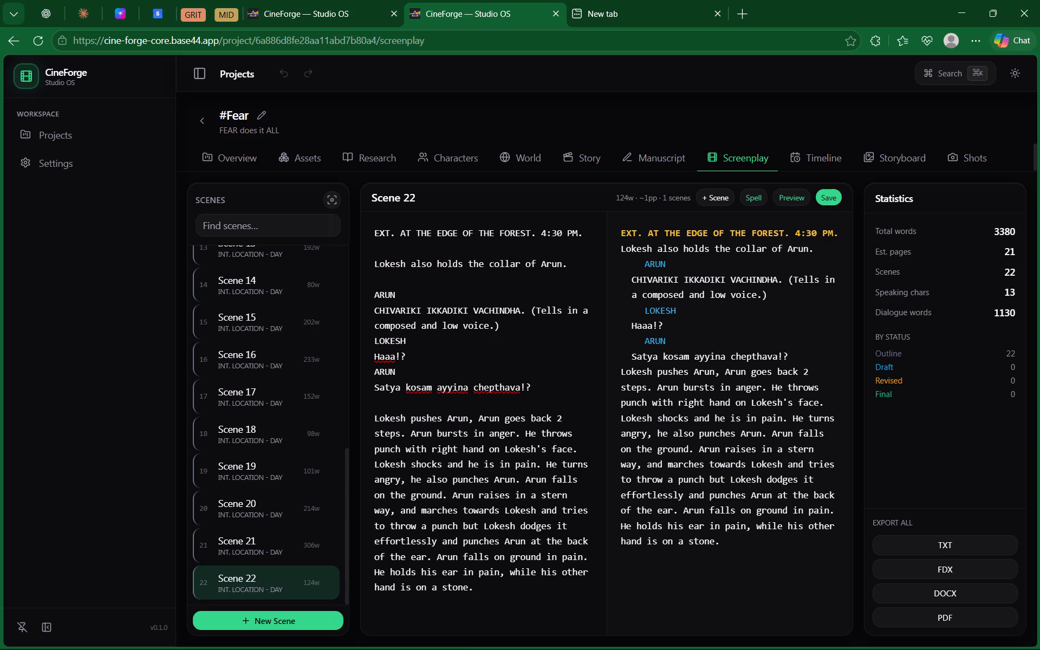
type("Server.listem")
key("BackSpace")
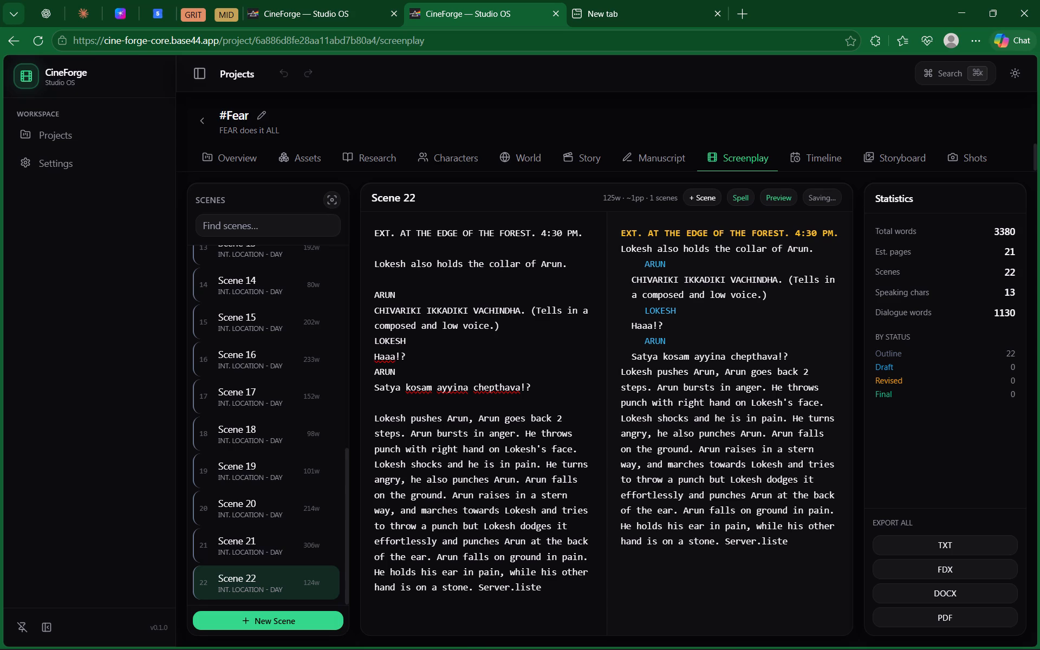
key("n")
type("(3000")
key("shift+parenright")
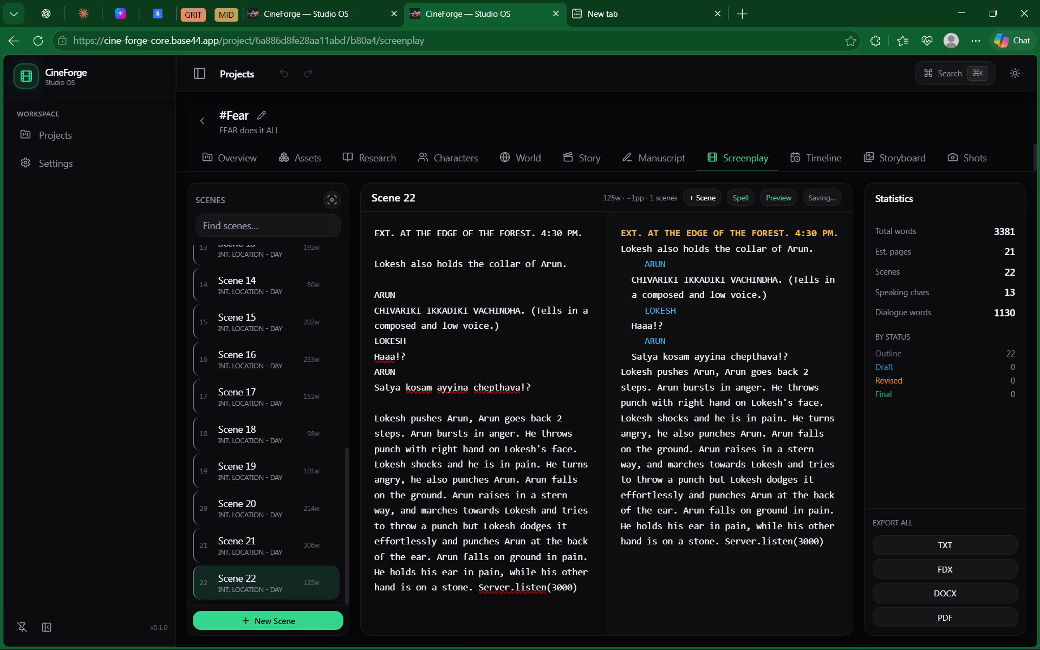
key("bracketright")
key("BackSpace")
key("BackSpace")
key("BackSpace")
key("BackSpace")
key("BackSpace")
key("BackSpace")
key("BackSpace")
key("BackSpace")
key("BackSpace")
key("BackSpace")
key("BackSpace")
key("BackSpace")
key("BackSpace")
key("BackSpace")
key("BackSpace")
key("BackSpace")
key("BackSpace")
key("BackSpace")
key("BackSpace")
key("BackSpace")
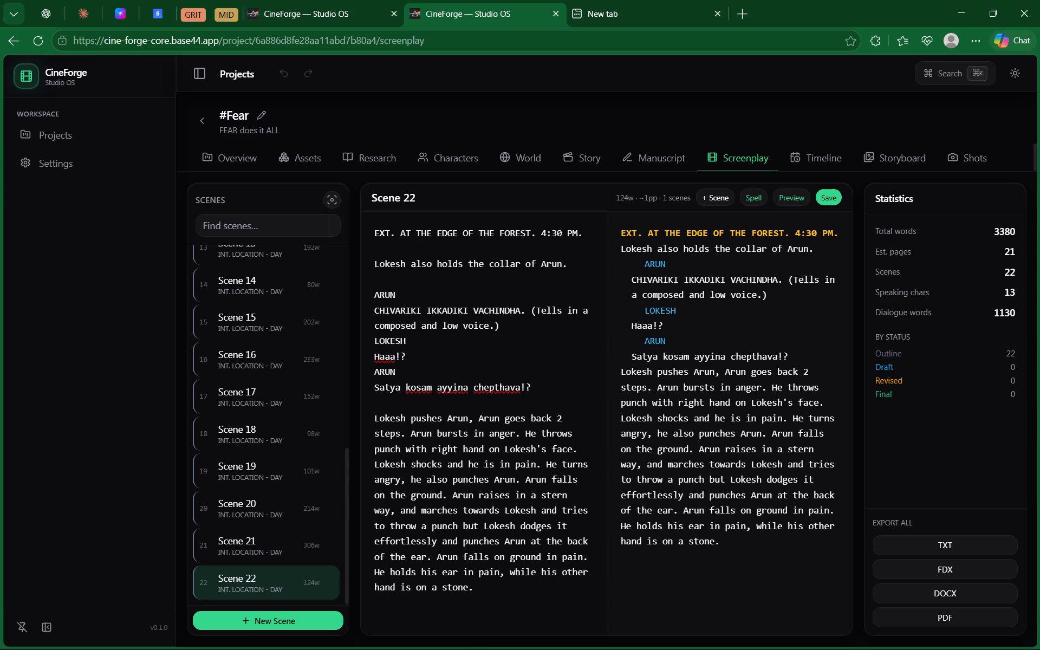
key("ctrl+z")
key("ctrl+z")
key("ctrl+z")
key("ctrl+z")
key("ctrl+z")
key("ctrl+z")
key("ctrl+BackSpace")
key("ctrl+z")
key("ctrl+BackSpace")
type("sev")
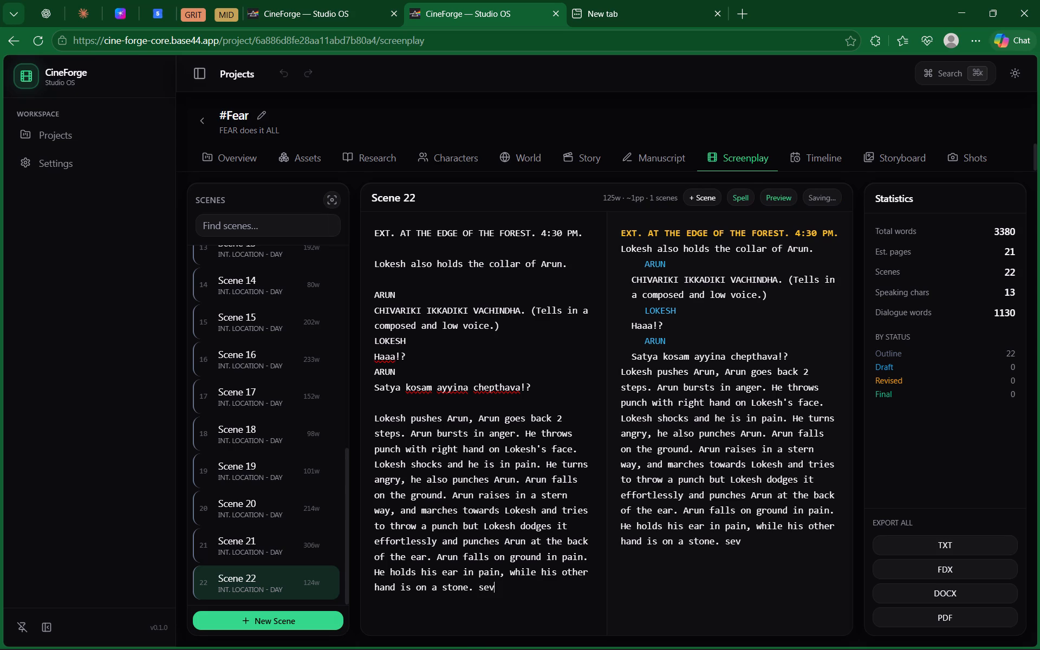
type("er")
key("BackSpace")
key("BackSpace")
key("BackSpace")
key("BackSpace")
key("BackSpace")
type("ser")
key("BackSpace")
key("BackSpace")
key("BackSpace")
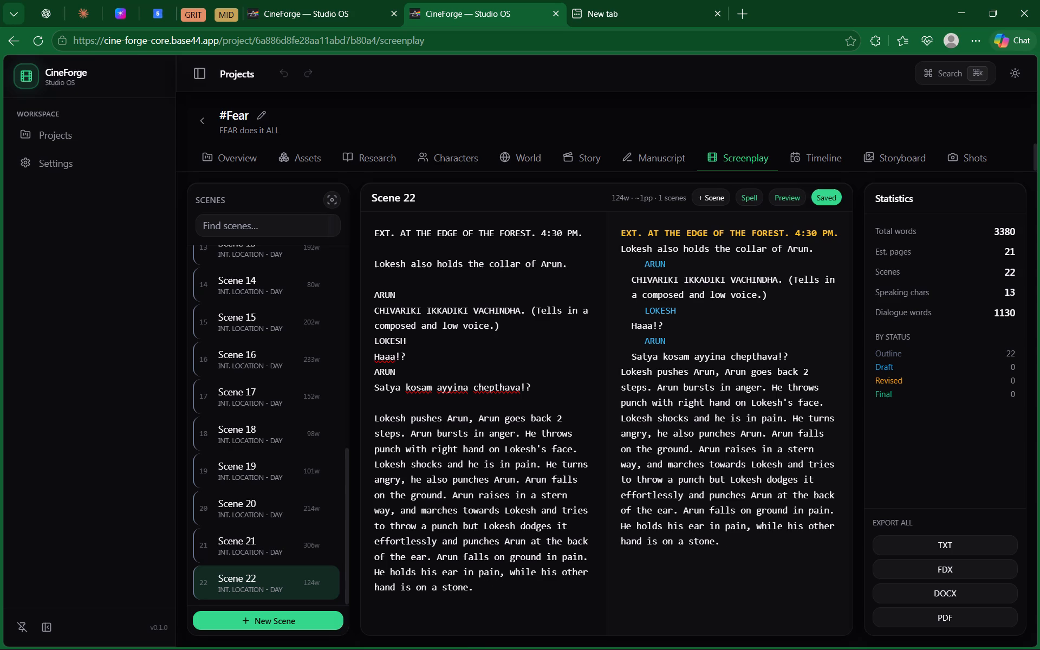
Start a new sentence after "hand is on a stone." at the end of the fight paragraph, reading "The flashes of the his dream".
type("The flashes")
key("space")
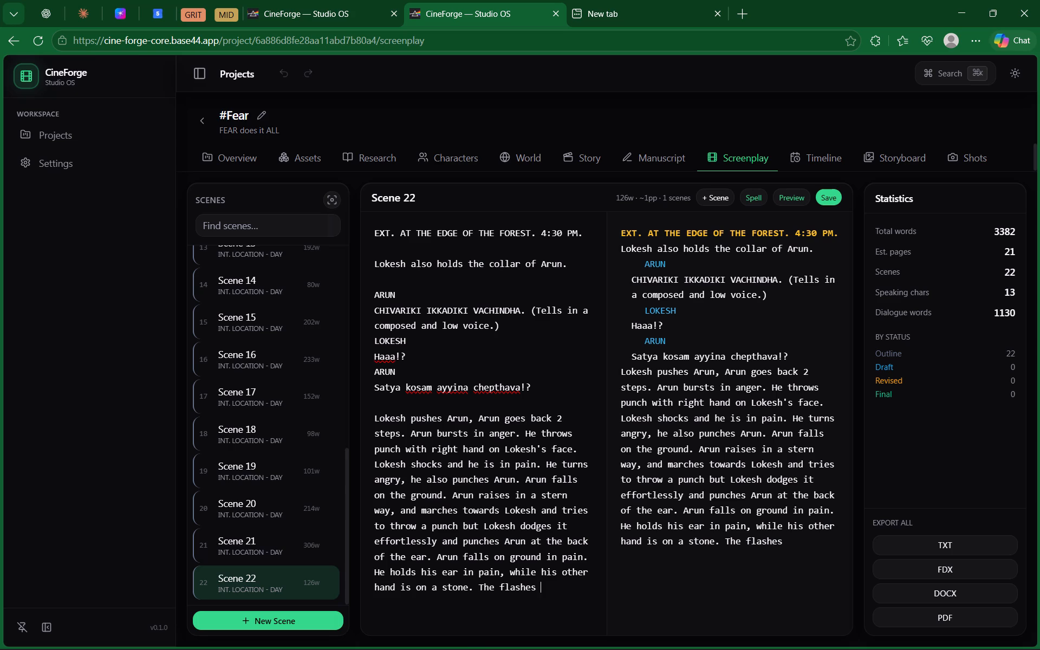
type("of")
key("space")
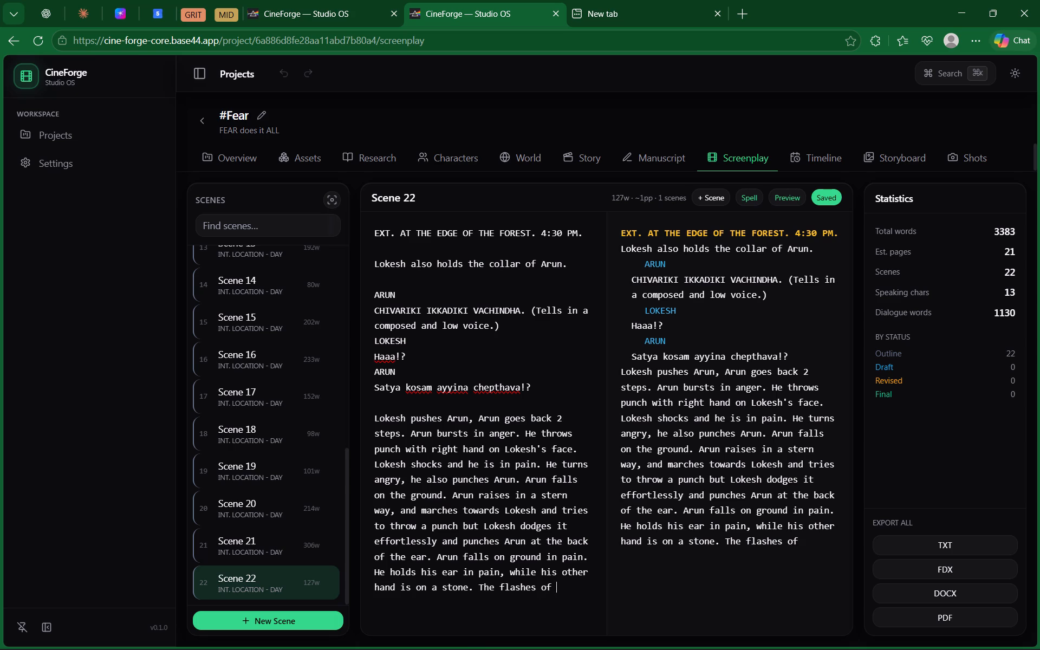
type("the m")
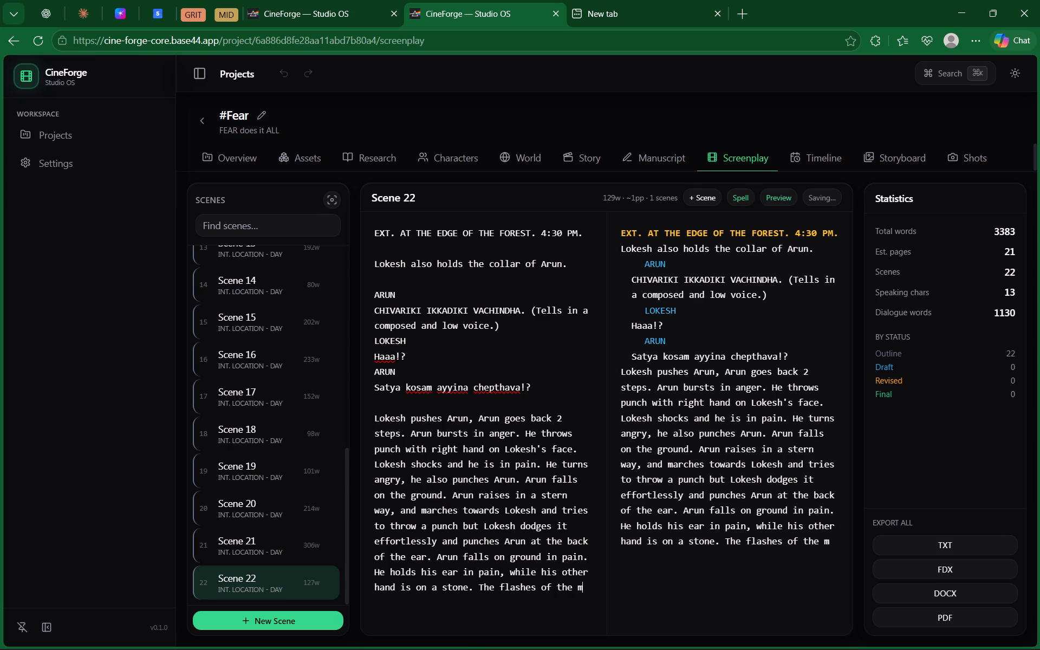
key("BackSpace")
type("man")
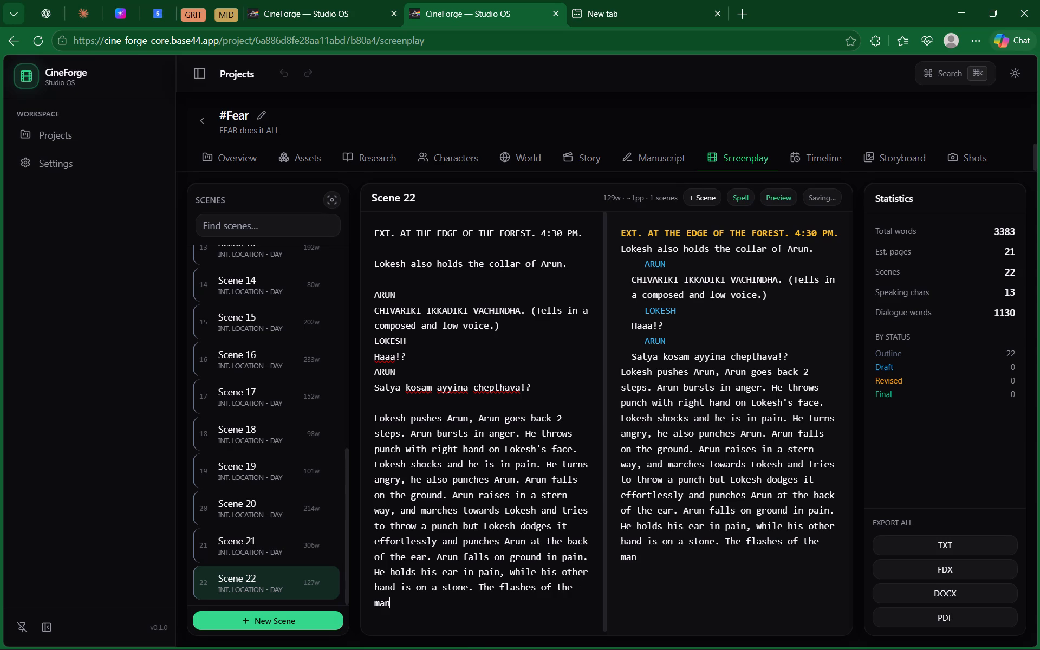
key("space")
key("BackSpace")
key("BackSpace")
key("BackSpace")
key("BackSpace")
key("BackSpace")
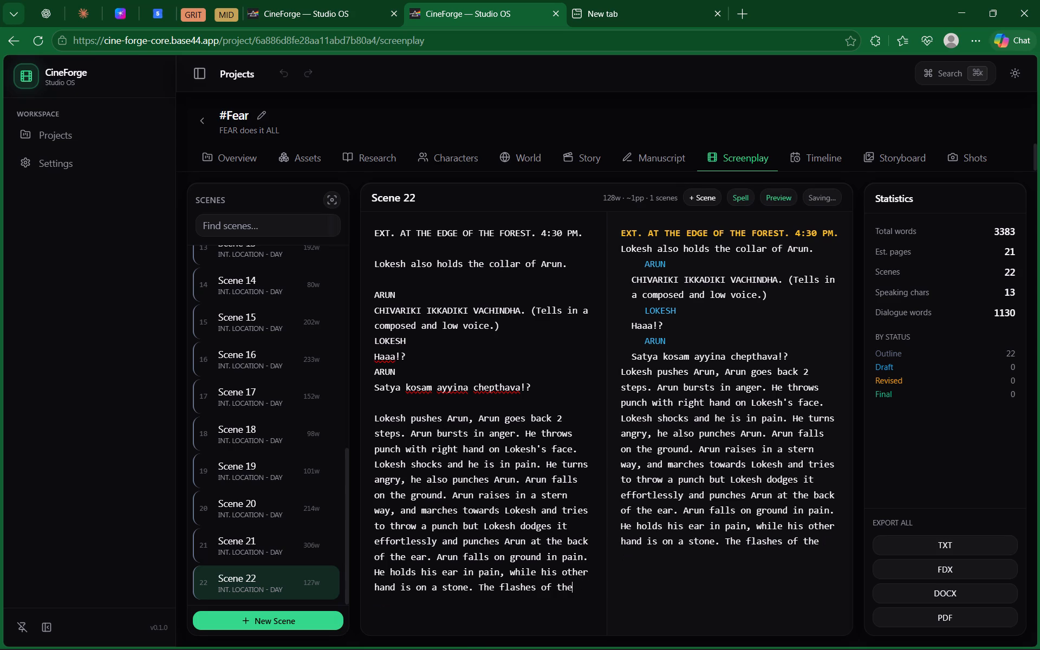
key("space")
type("his")
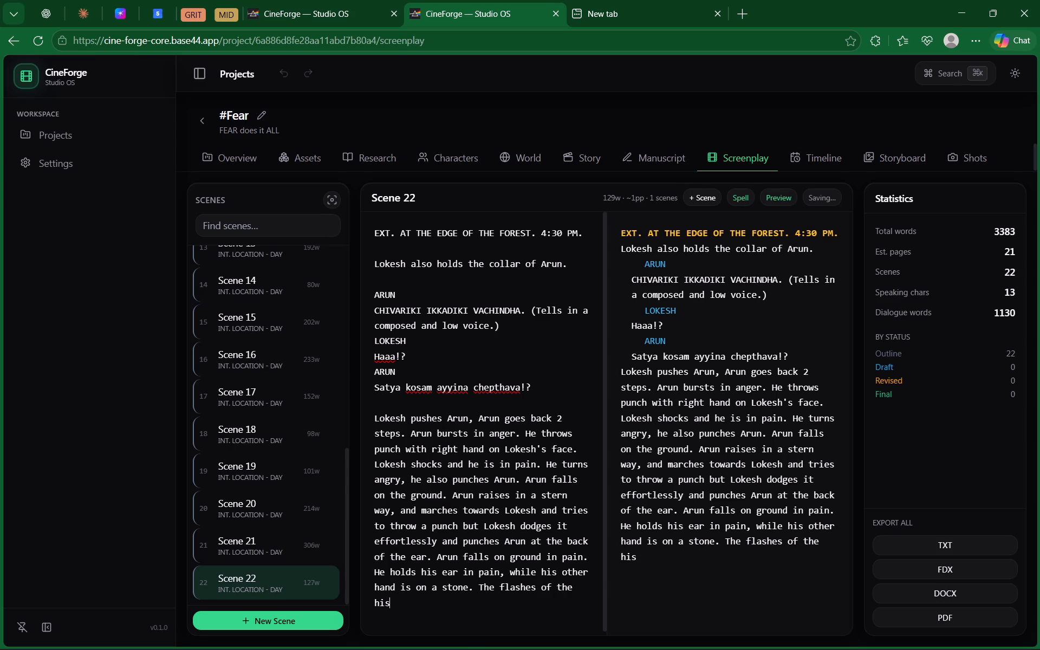
key("space")
type("dream")
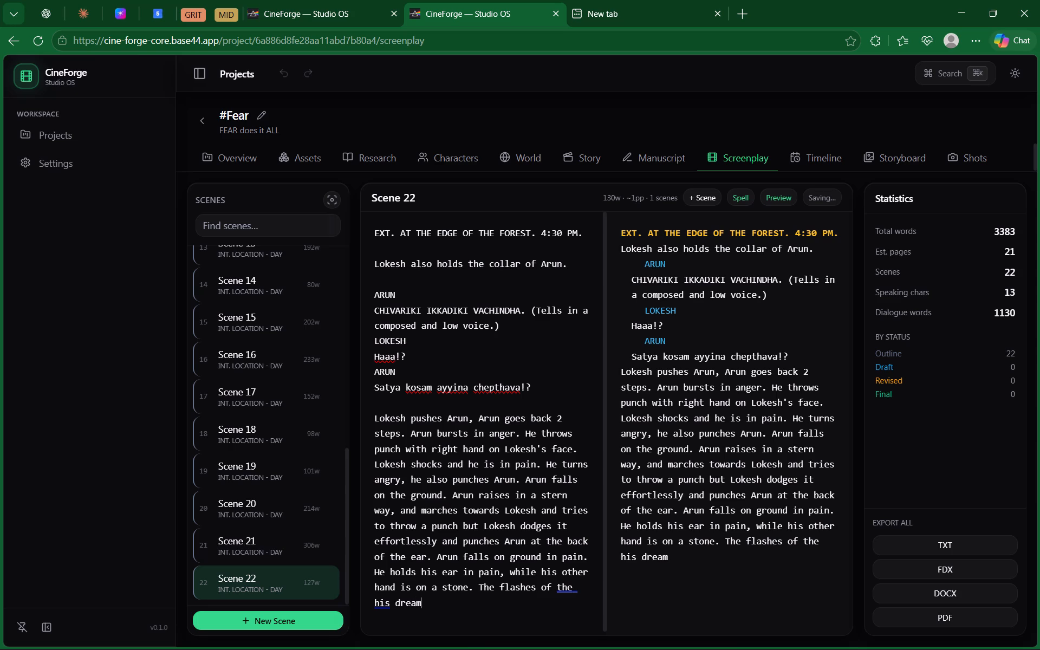
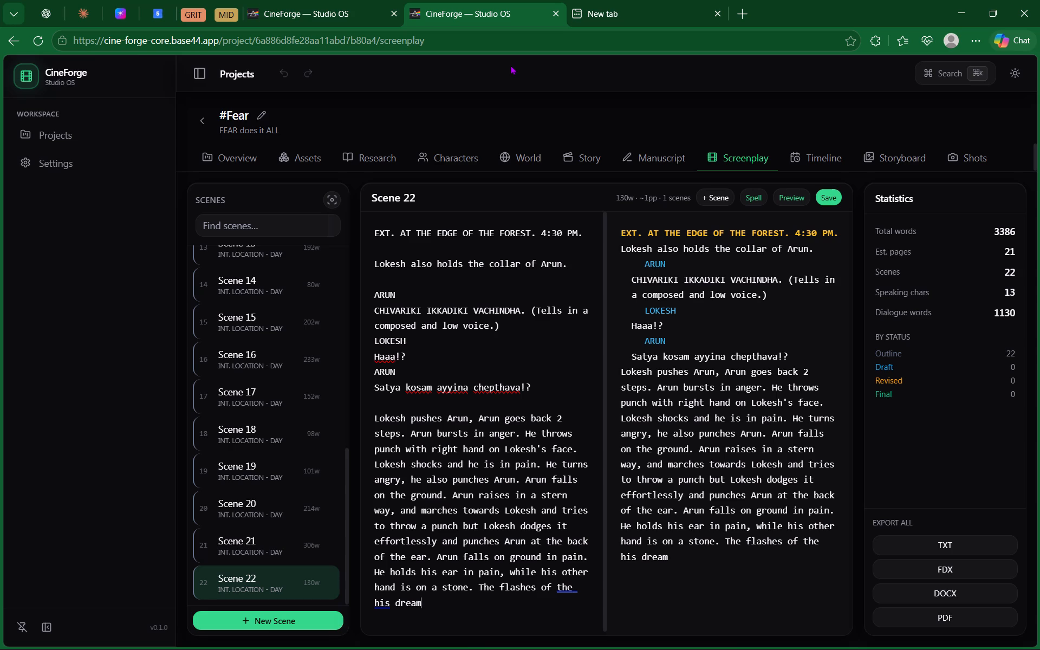
Delete the unfinished sentence "The flashes of the his dream" from the end of the fight paragraph.
key("space")
key("Up")
key("Right")
key("Right")
key("Right")
key("Right")
key("Right")
key("Right")
key("Right")
key("Right")
key("Right")
key("Right")
key("Right")
key("Down")
key("BackSpace")
key("BackSpace")
key("BackSpace")
key("BackSpace")
key("BackSpace")
key("BackSpace")
key("BackSpace")
key("BackSpace")
key("BackSpace")
key("BackSpace")
key("BackSpace")
key("BackSpace")
key("BackSpace")
key("BackSpace")
key("BackSpace")
key("BackSpace")
key("BackSpace")
key("BackSpace")
key("BackSpace")
key("BackSpace")
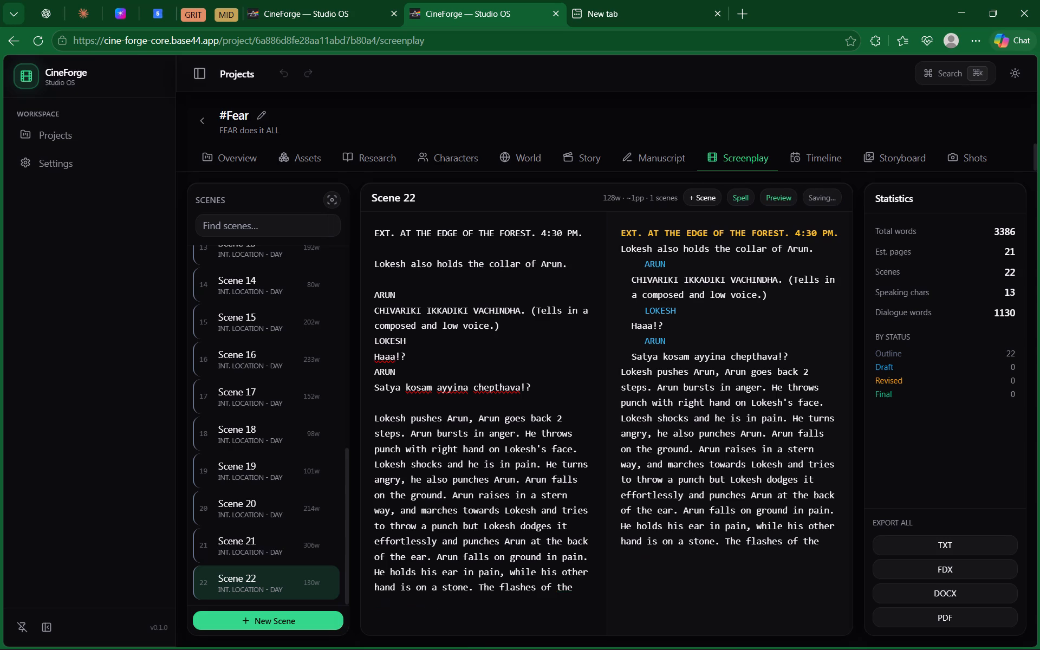
key("BackSpace")
key("BackSpace")
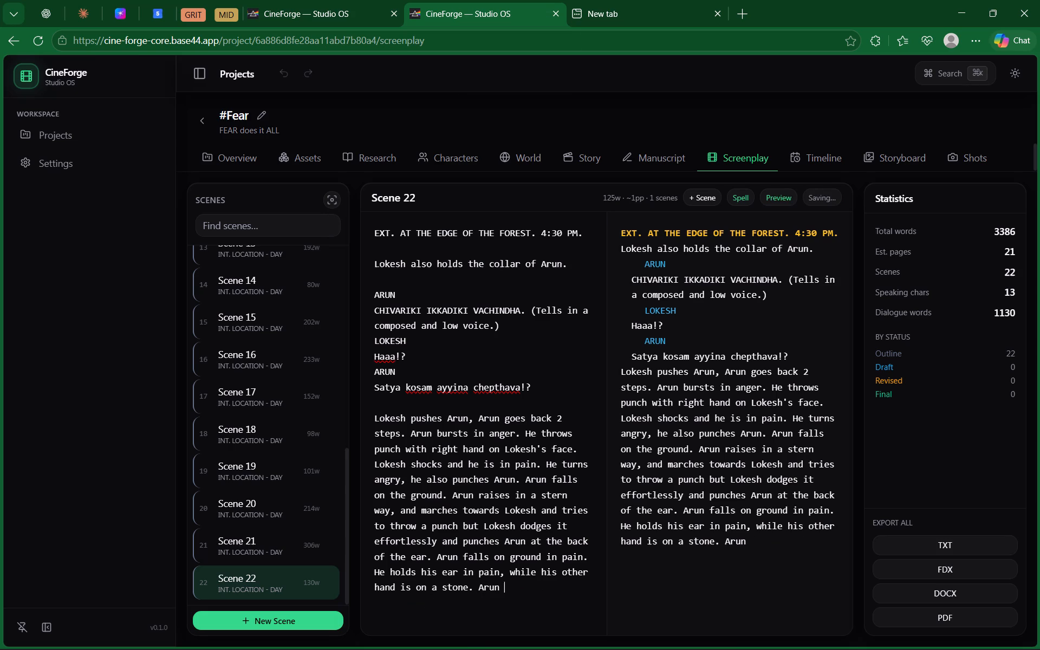
Write a sentence after "hand is on a stone." reading "Arun turns back to see lokesh, but he sees his dream there".
type("turns")
key("space")
type("back")
key("space")
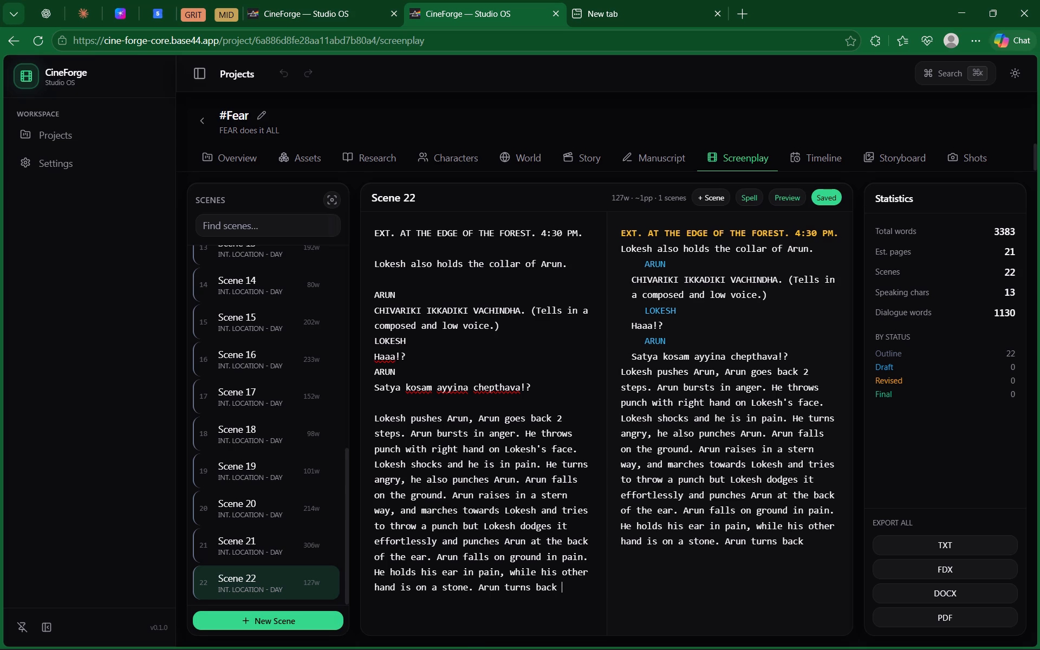
type("to see lokesh, ra")
key("BackSpace")
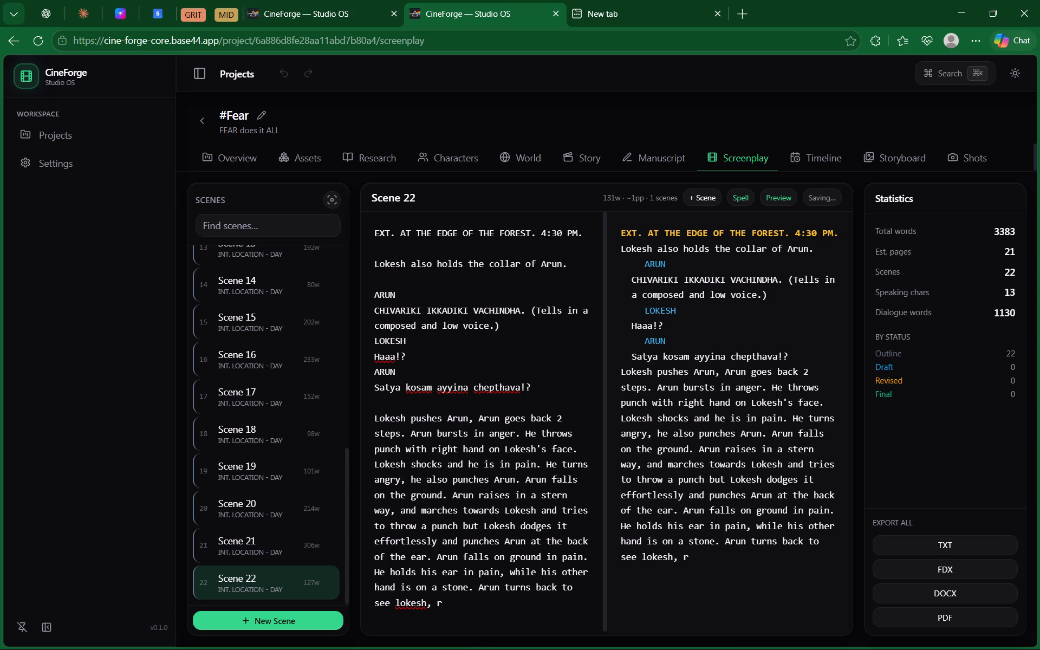
key("BackSpace")
type("but he sees j")
key("BackSpace")
type("his")
key("space")
type("dream there")
Complete the sentence after "his dream there" with ", the unknown man walking towards him.".
type(", the unk")
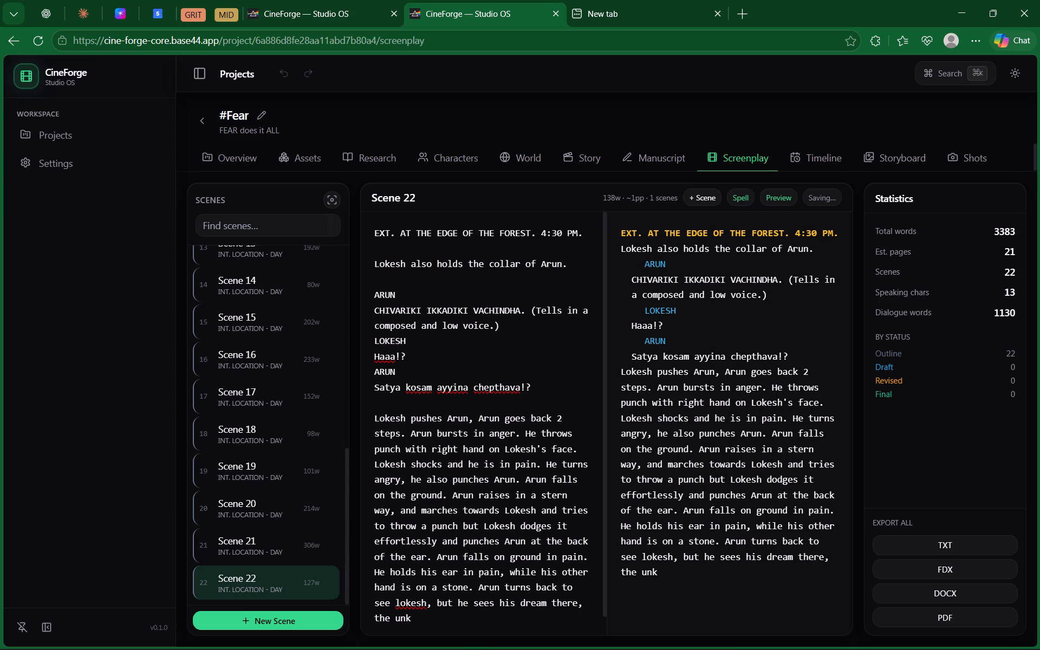
type("nown man walkin")
key("space")
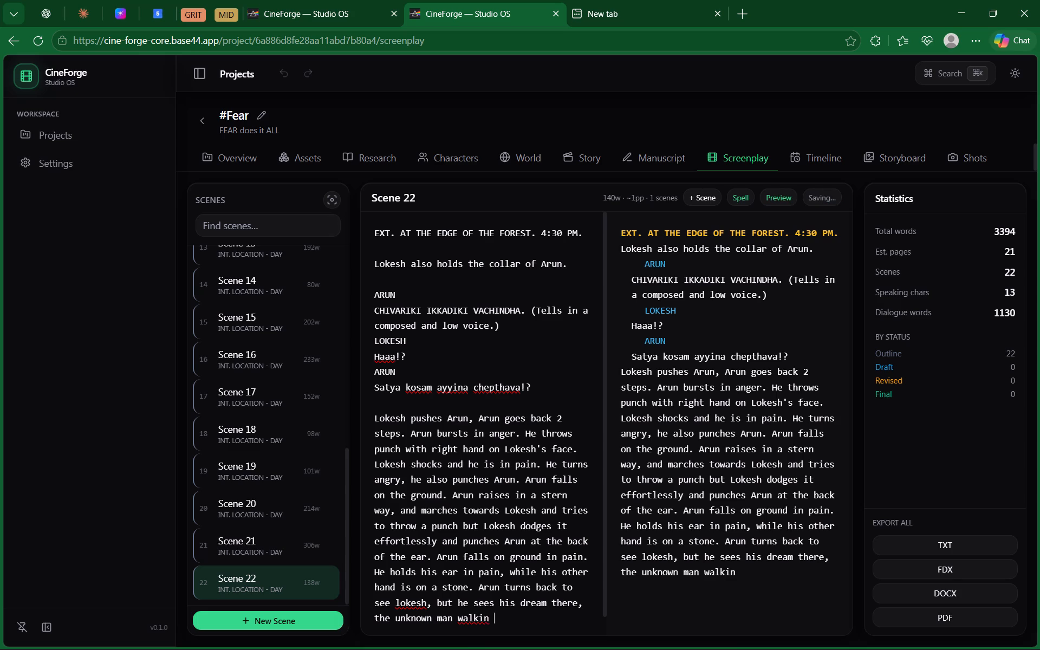
key("BackSpace")
type("g")
key("space")
type("towards him")
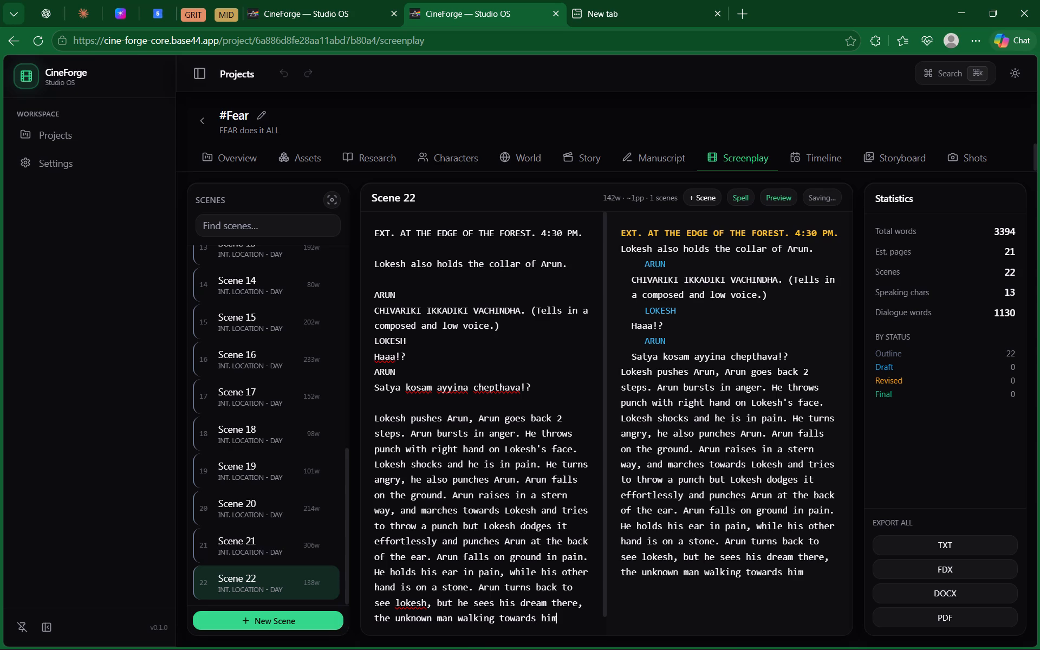
type(".")
key("space")
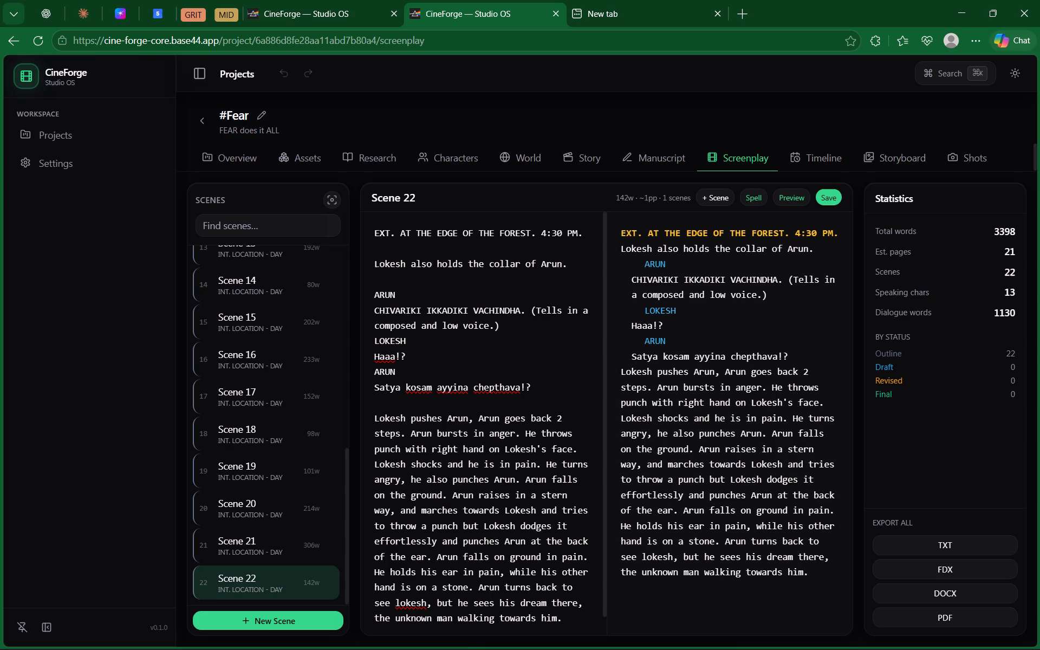
Start a new sentence at the end of the fight paragraph reading "In Lokesh's camera view, everything is normal".
type("In")
key("space")
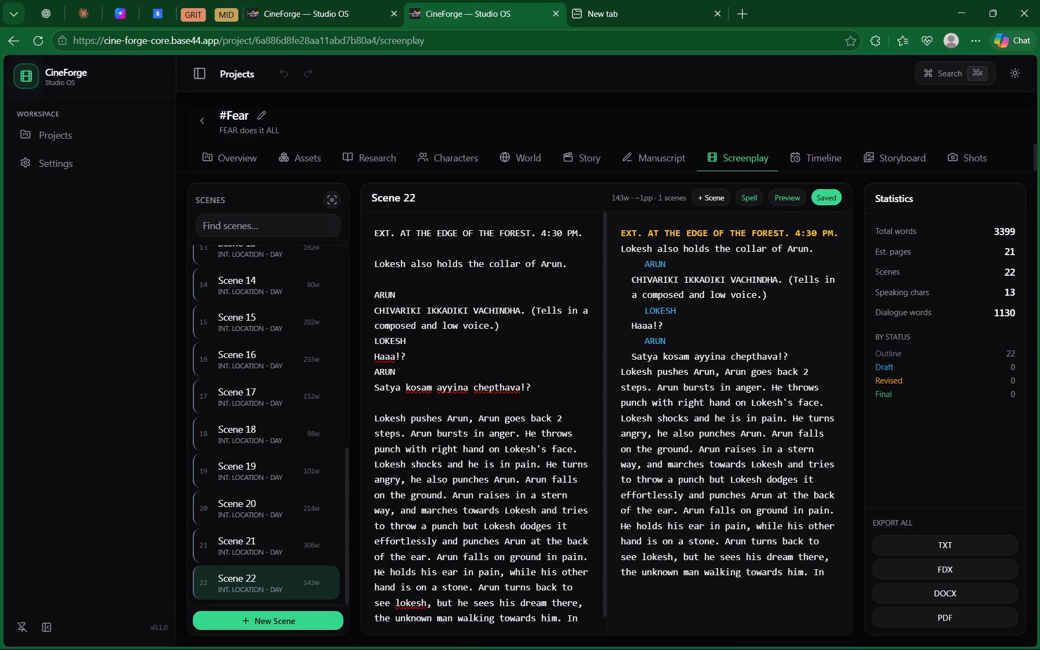
type("Lokesh's")
key("space")
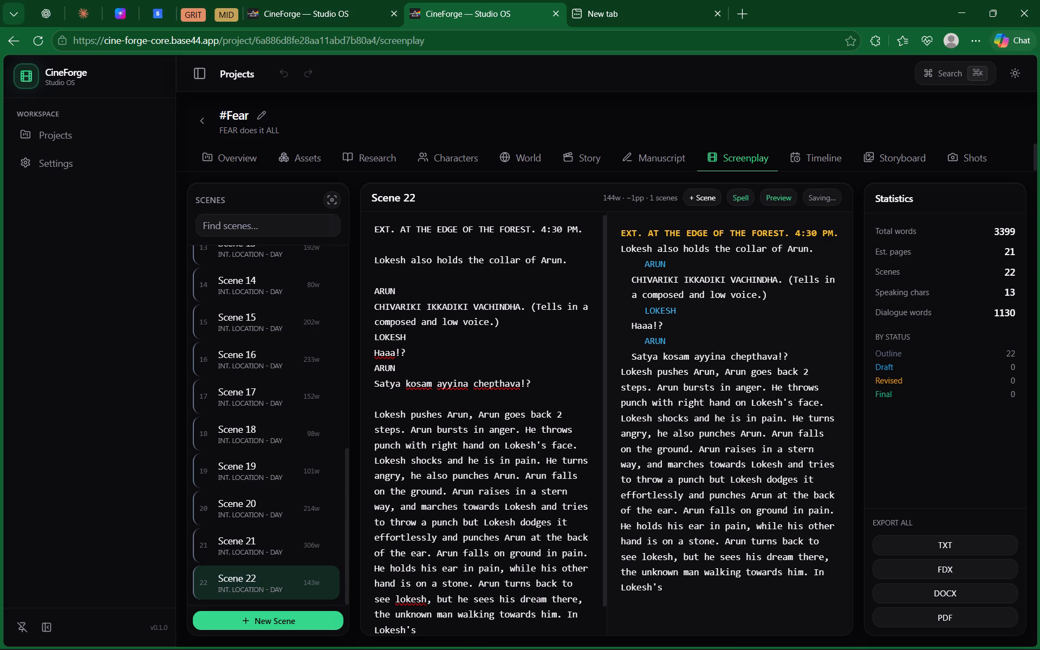
type("camera")
key("space")
type("view")
type(", w")
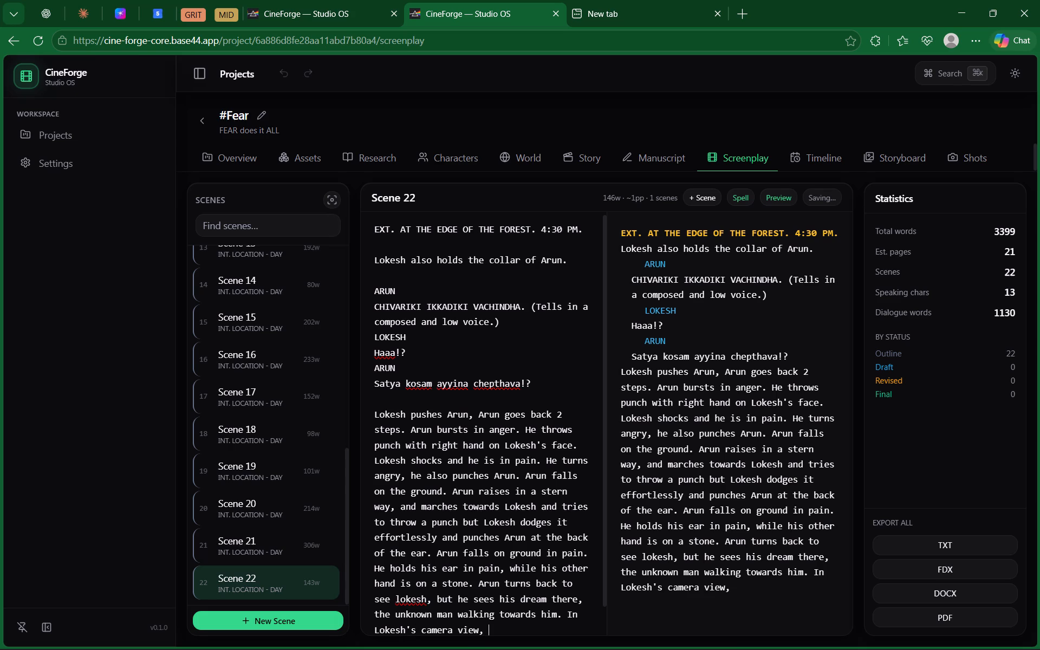
key("BackSpace")
type("everu")
key("BackSpace")
key("t")
key("BackSpace")
type("ything")
key("space")
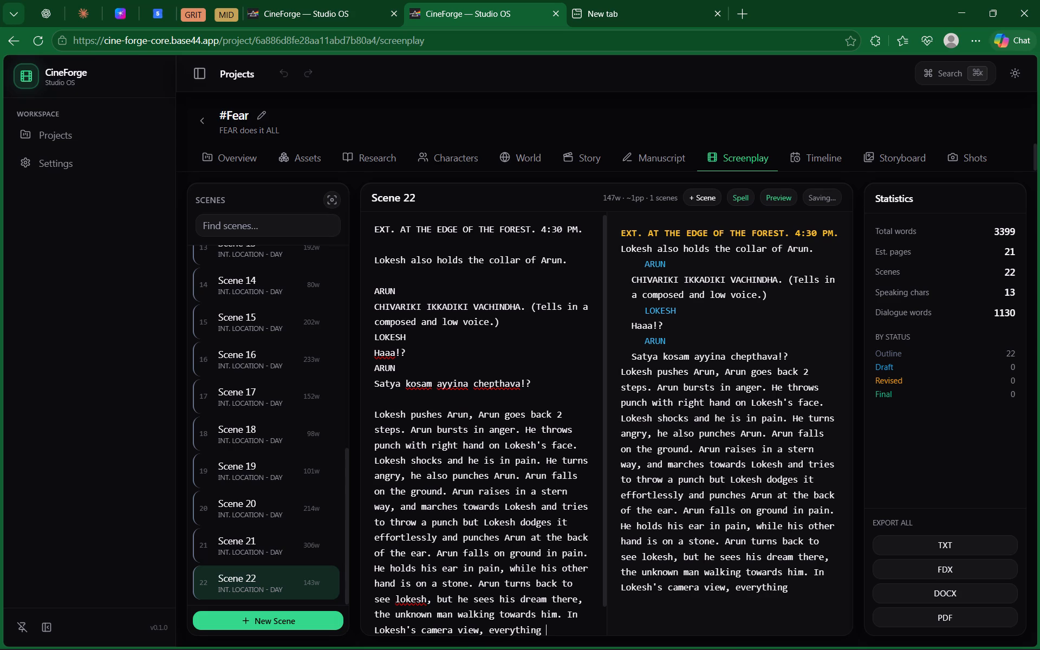
type("is normal")
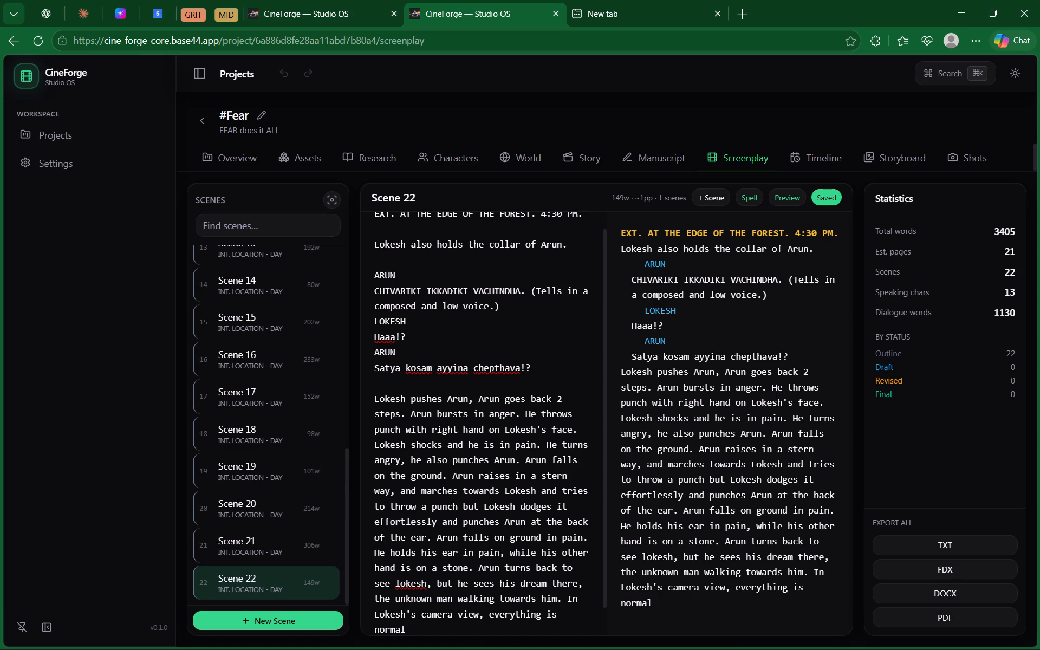
Complete the camera view sentence after "everything is normal" with ", Arun is looking in fear.".
type(",")
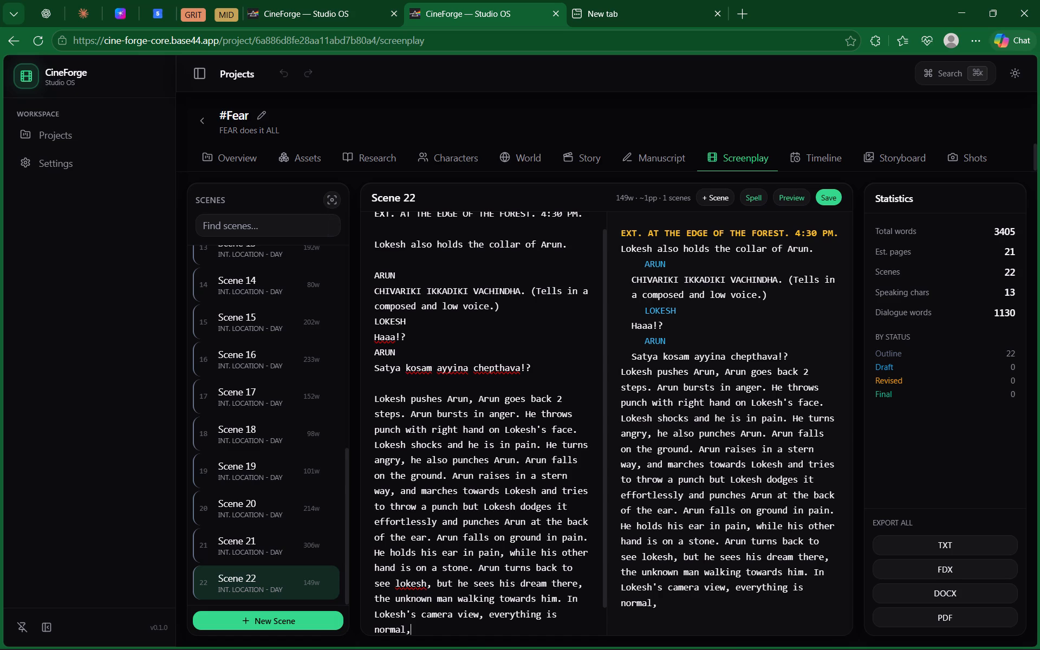
key("space")
key("a")
key("BackSpace")
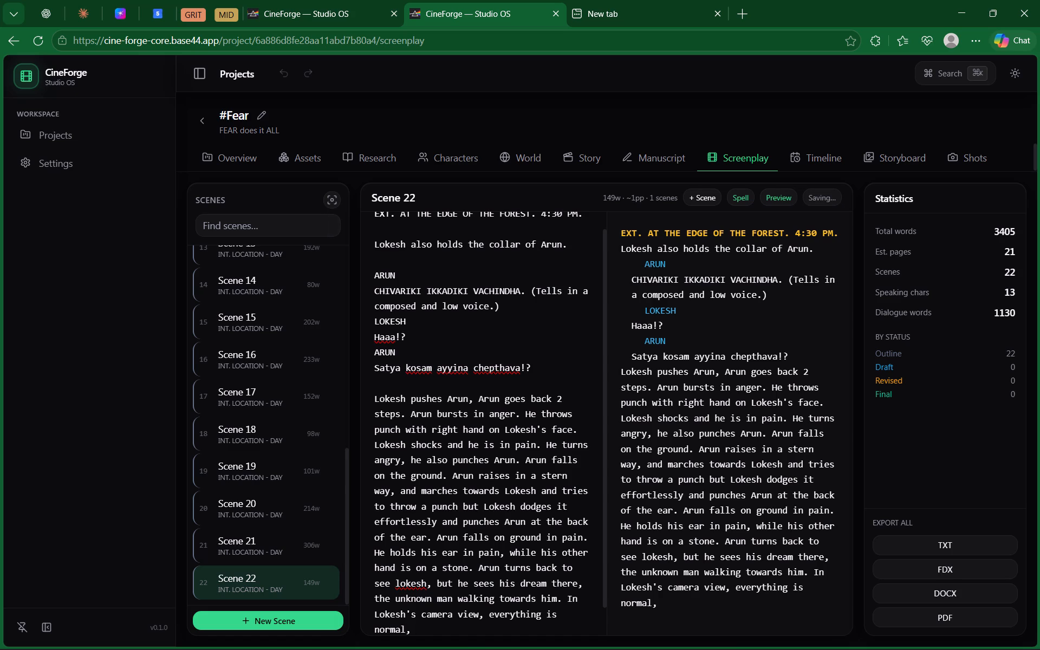
type("Arun is")
key("space")
key("i")
key("BackSpace")
type("looking")
key("space")
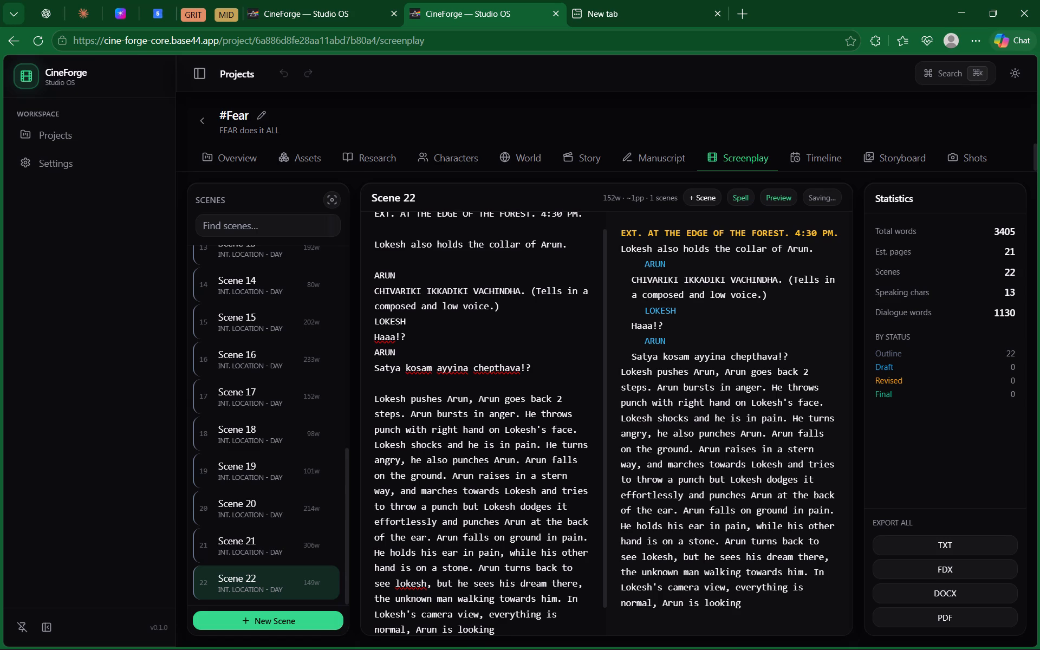
type("in fear.")
Start a new paragraph below the fight paragraph, separated by a blank line, with "Arun grabs the".
key("Return")
key("Return")
type("Arun")
key("space")
type("gr")
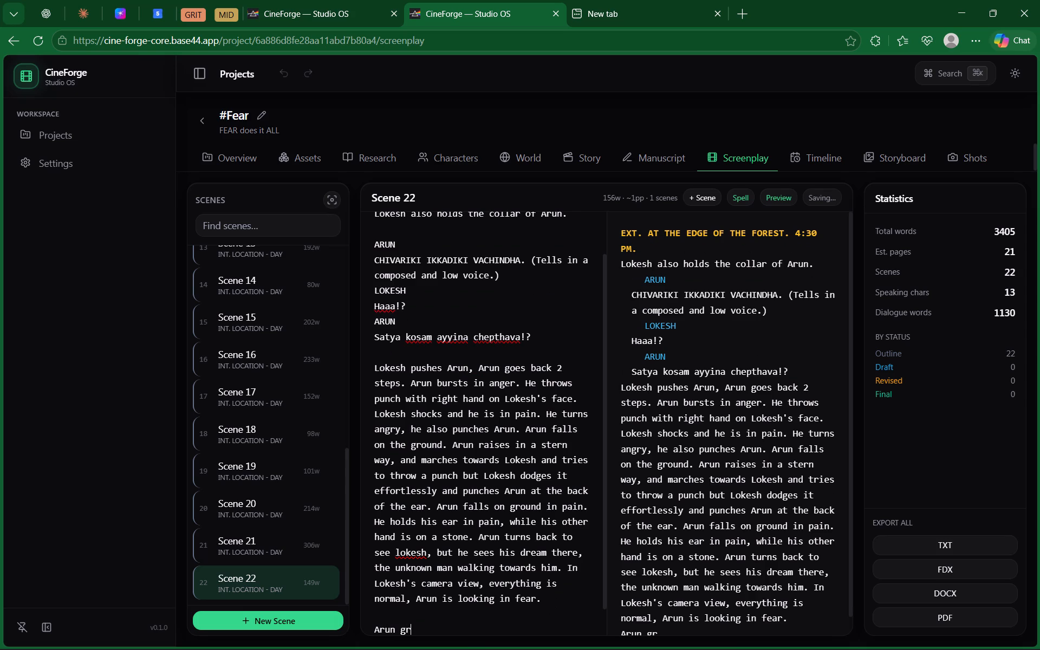
type("abd")
key("BackSpace")
type("s the")
Insert "in desperation" between "Arun" and "grabs" in the new paragraph.
key("Left")
key("Left")
key("Left")
key("Left")
key("Left")
key("Left")
key("Left")
key("Left")
key("Left")
key("Left")
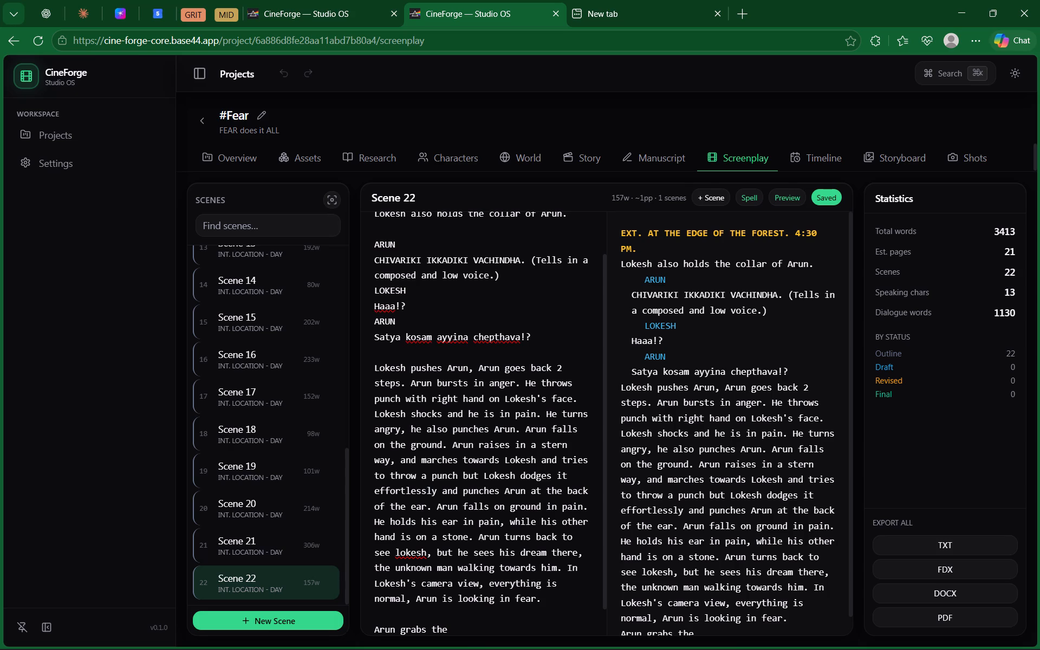
key("Right")
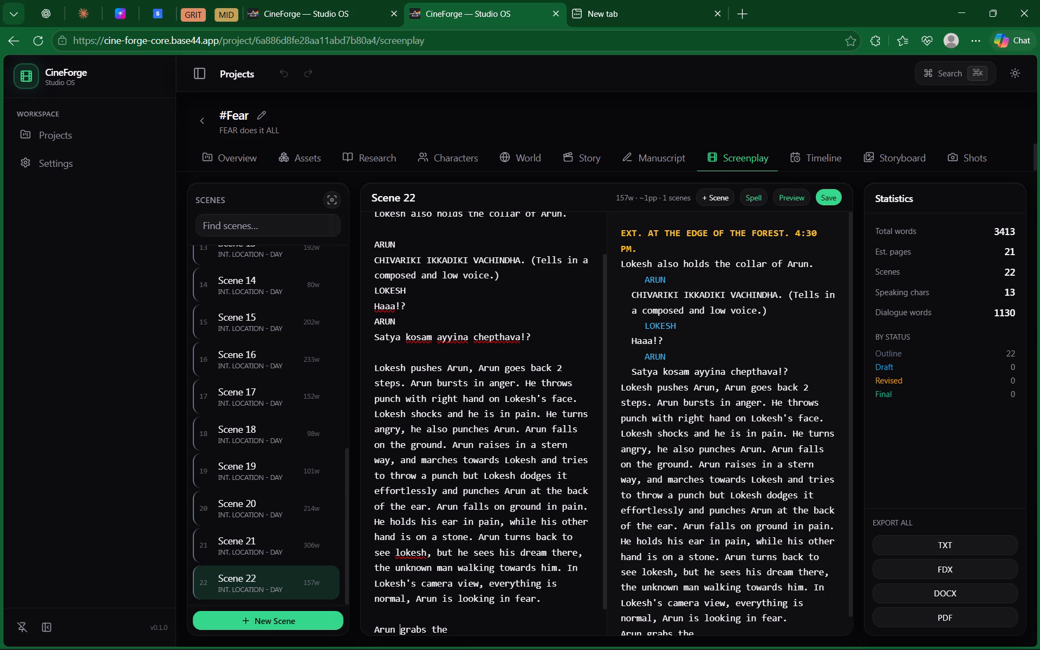
type("in")
key("space")
type("desperation")
key("space")
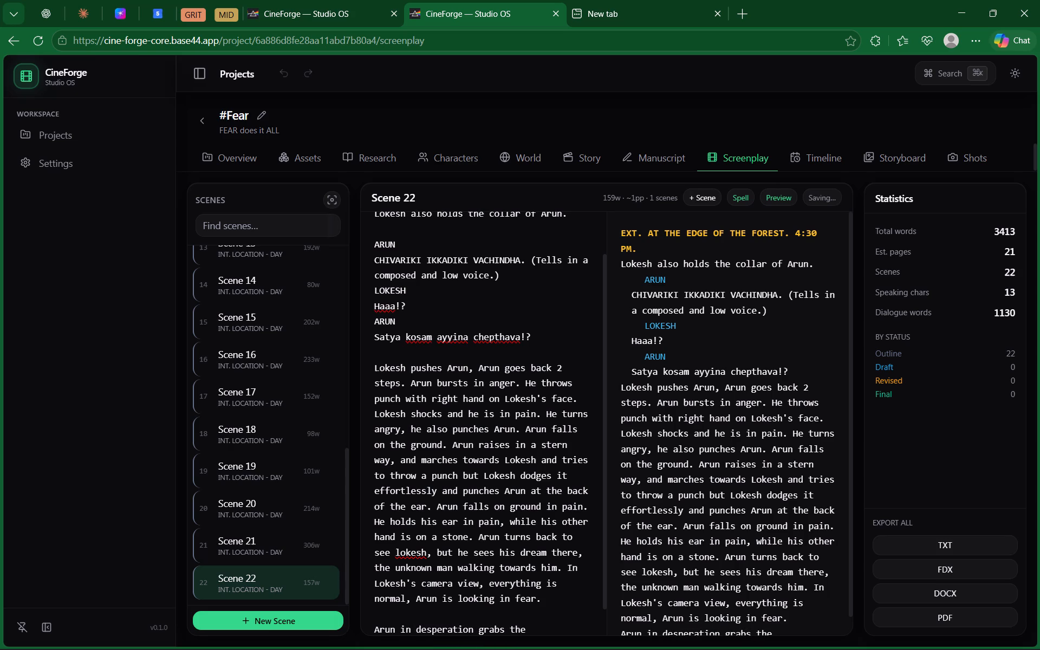
Continue the new paragraph after "grabs the" with the word "stone".
key("Right")
key("Right")
key("Right")
key("Right")
key("Right")
key("Right")
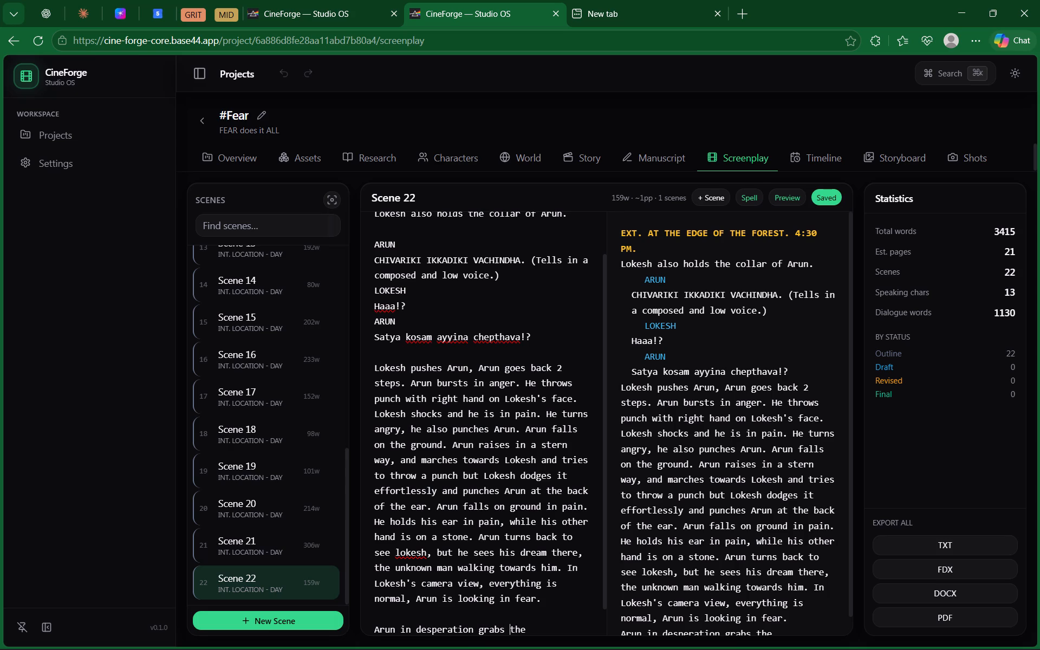
key("Right")
key("Right")
key("Right")
key("space")
type("stone")
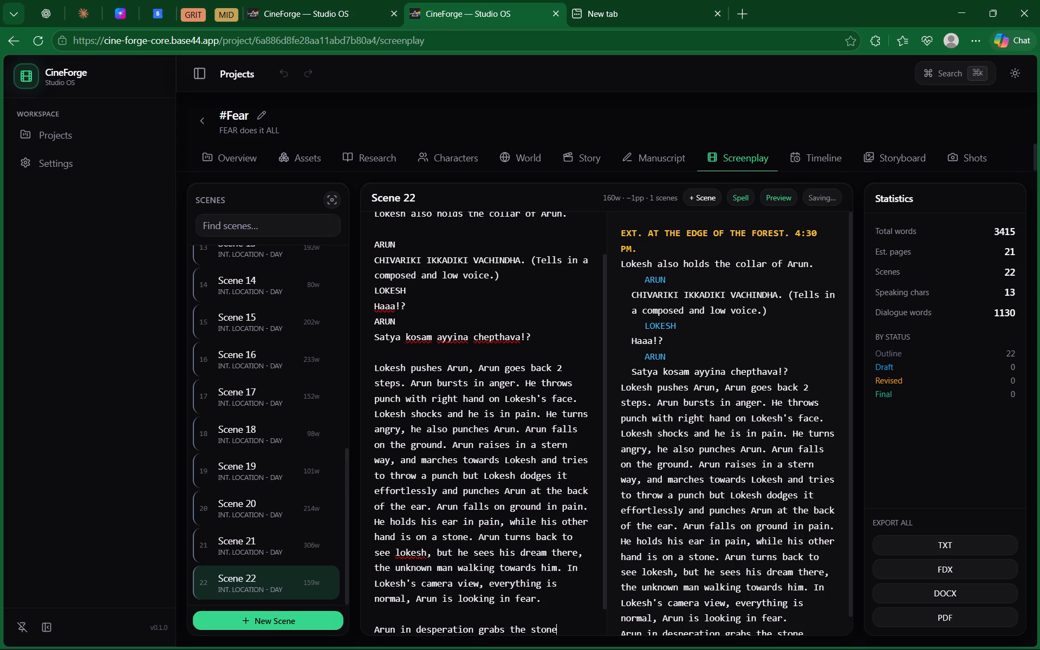
key("space")
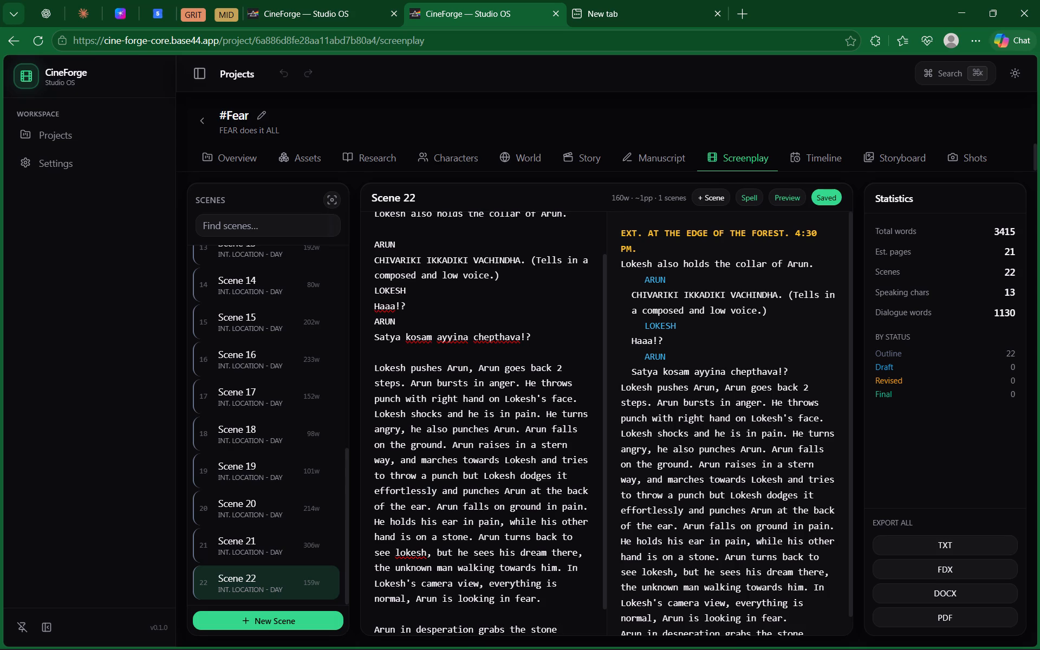
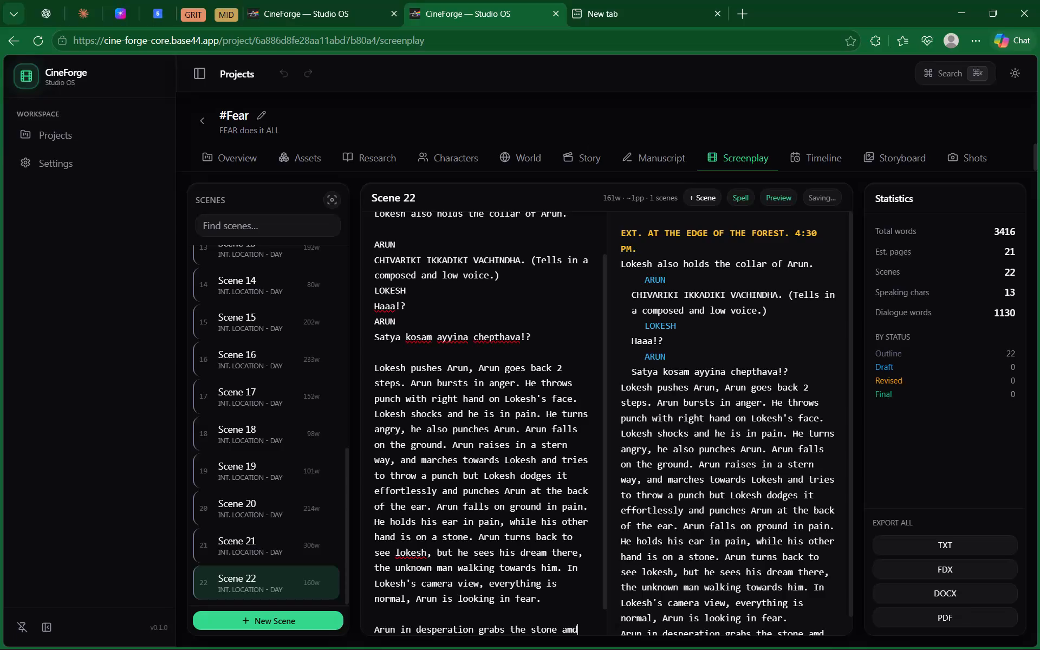
Correct the misspelled word after "grabs the stone" in the last paragraph so it reads "and".
key("BackSpace")
key("BackSpace")
type("nd")
key("space")
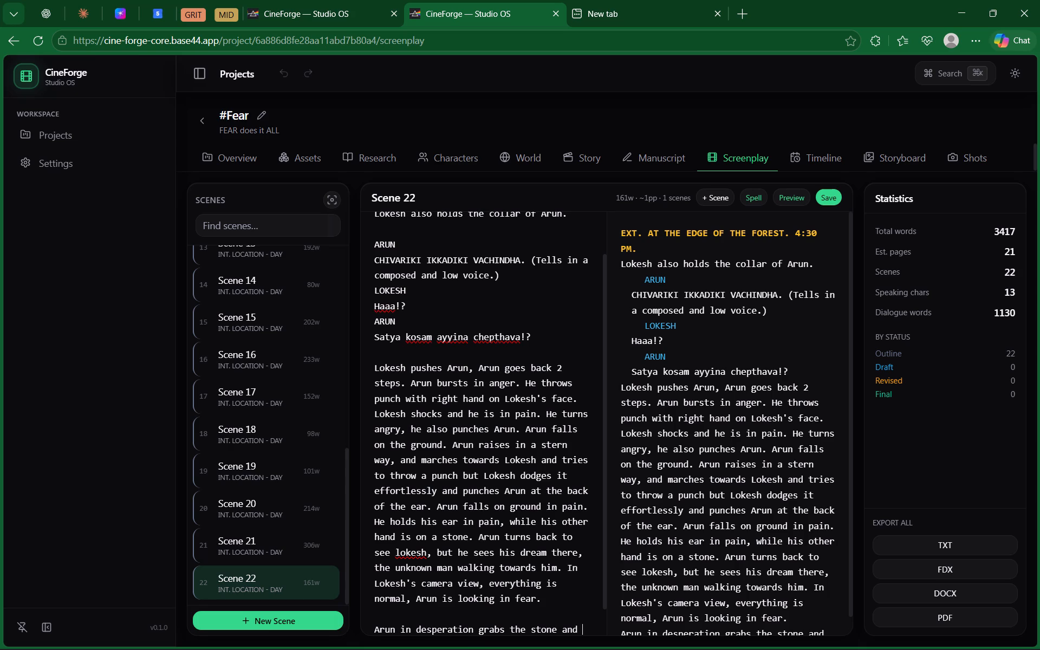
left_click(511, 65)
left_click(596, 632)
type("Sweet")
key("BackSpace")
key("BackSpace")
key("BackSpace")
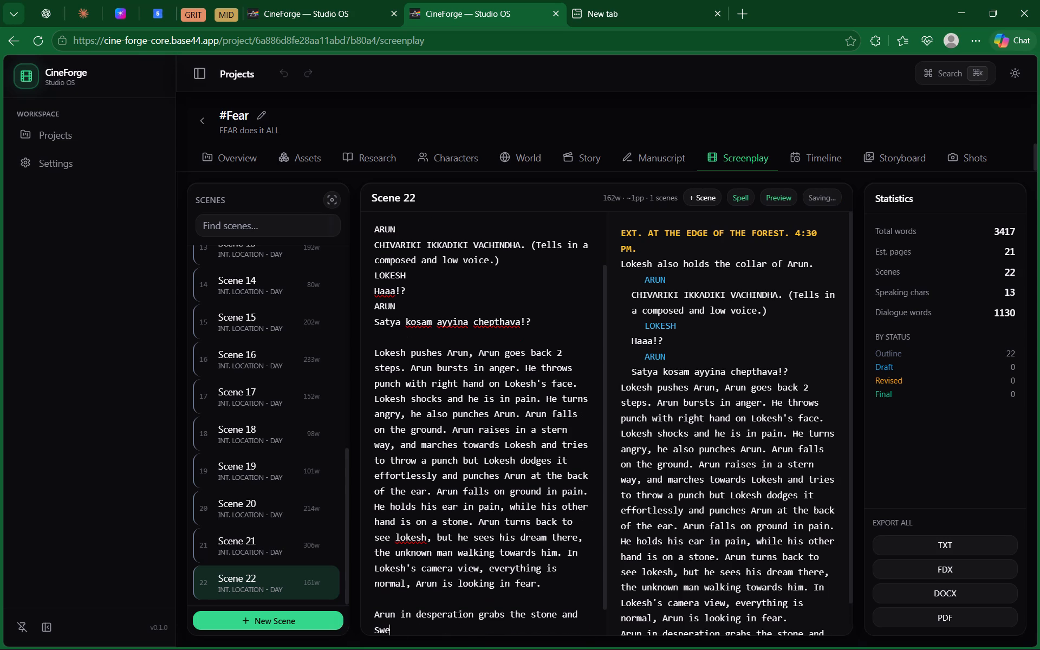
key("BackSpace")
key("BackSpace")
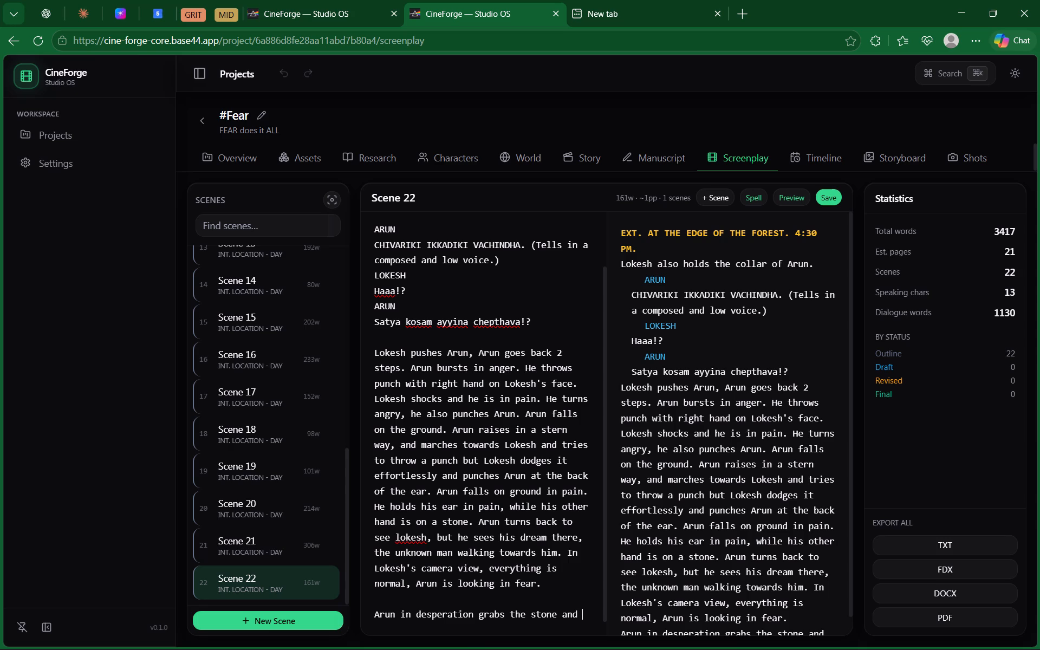
Continue the last paragraph after "grabs the stone and" with "marches t".
type("ms")
key("BackSpace")
type("arches")
key("space")
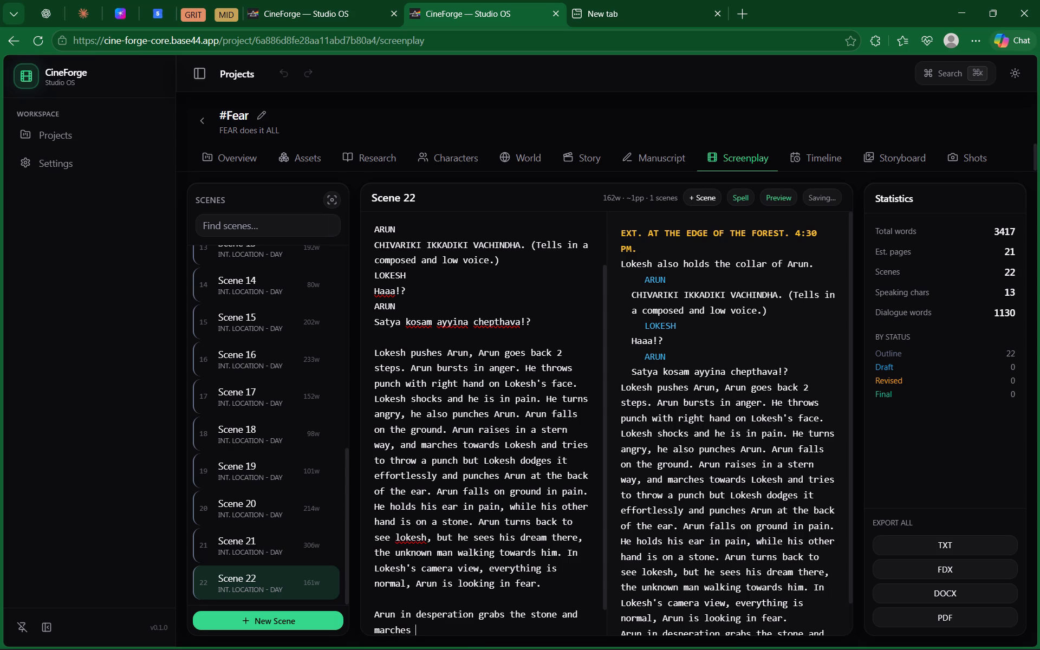
key("BackSpace")
key("space")
key("t")
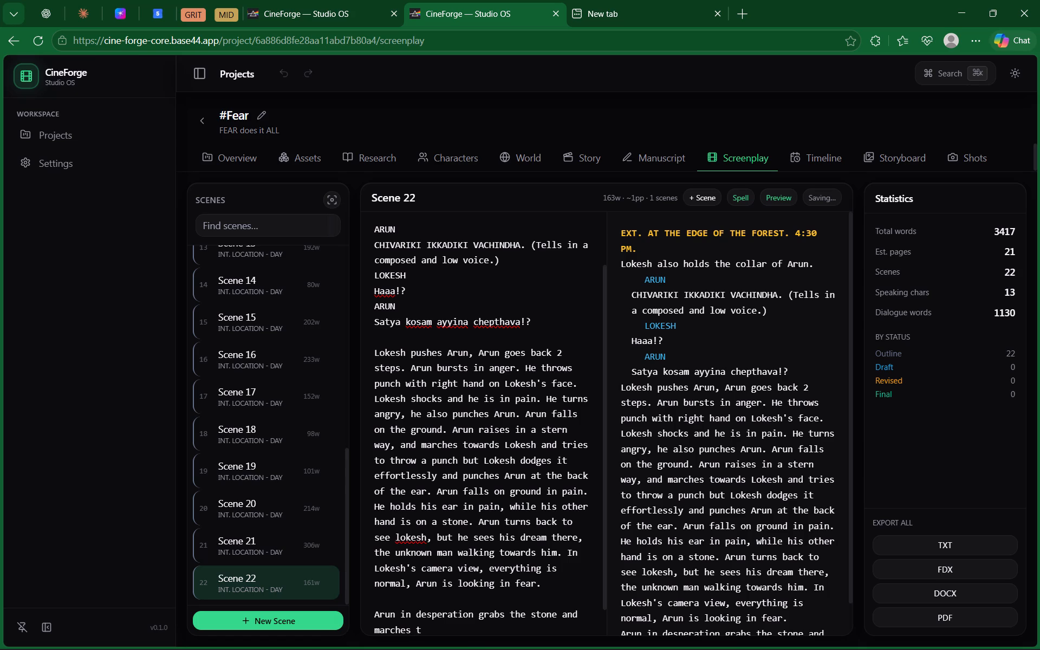
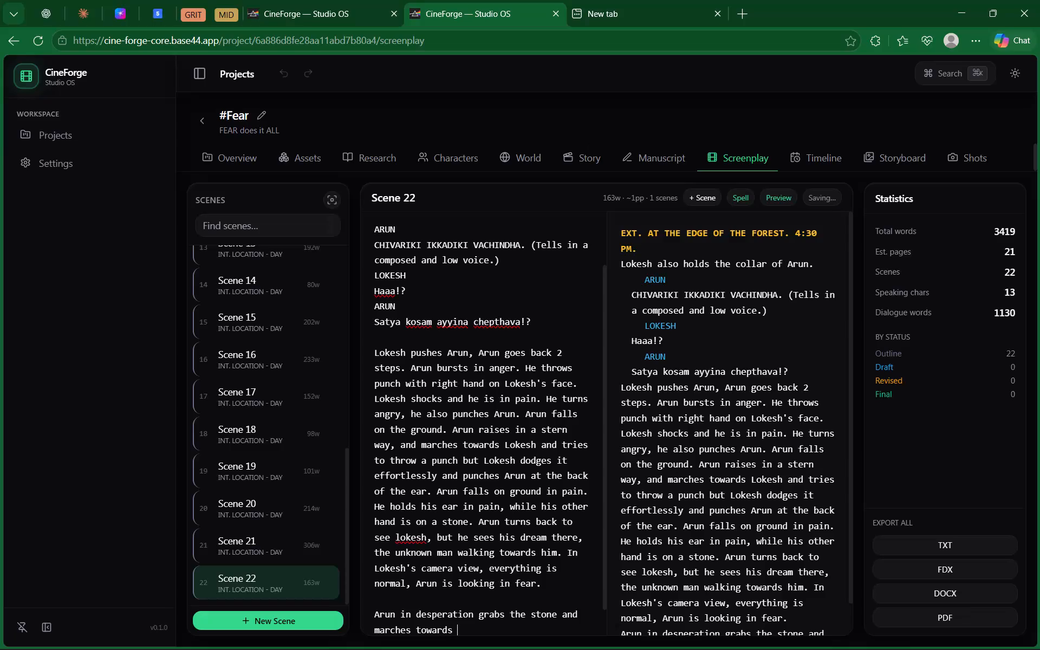
Complete the sentence ending in "marches towards" in Scene 22's last paragraph with "Lokesh.".
type("Lokesh")
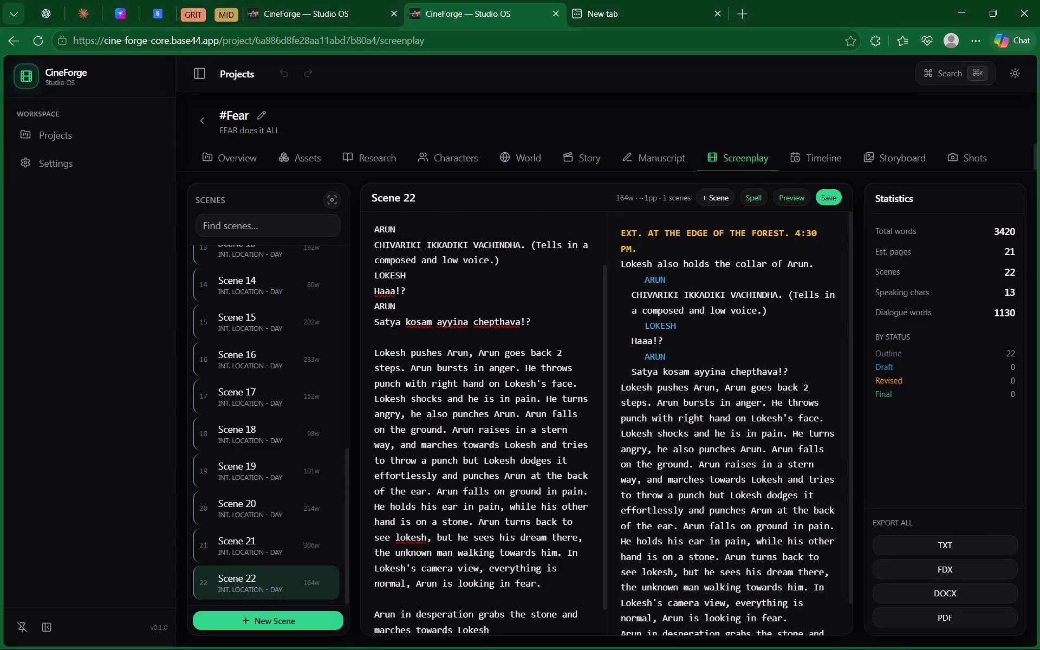
key("period")
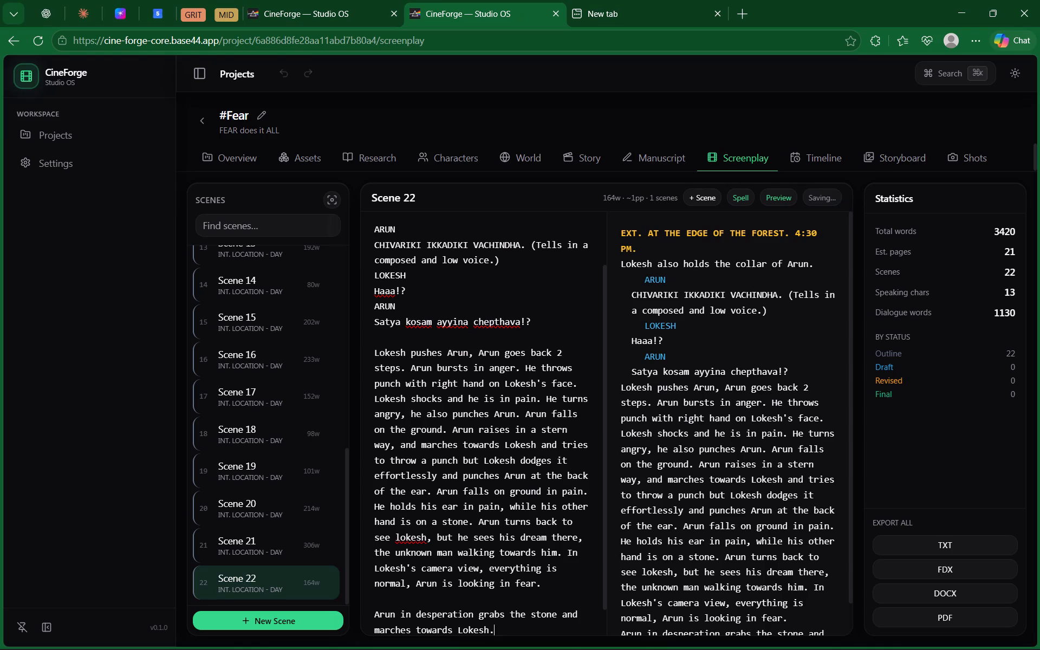
key("space")
Start a new sentence in the last paragraph reading "Lokesh tries to defend", with "to" and "defend" separated by a space.
type("Lokesh tries to")
type("defend")
key("space")
key("Left")
key("Left")
key("Left")
key("Left")
key("Left")
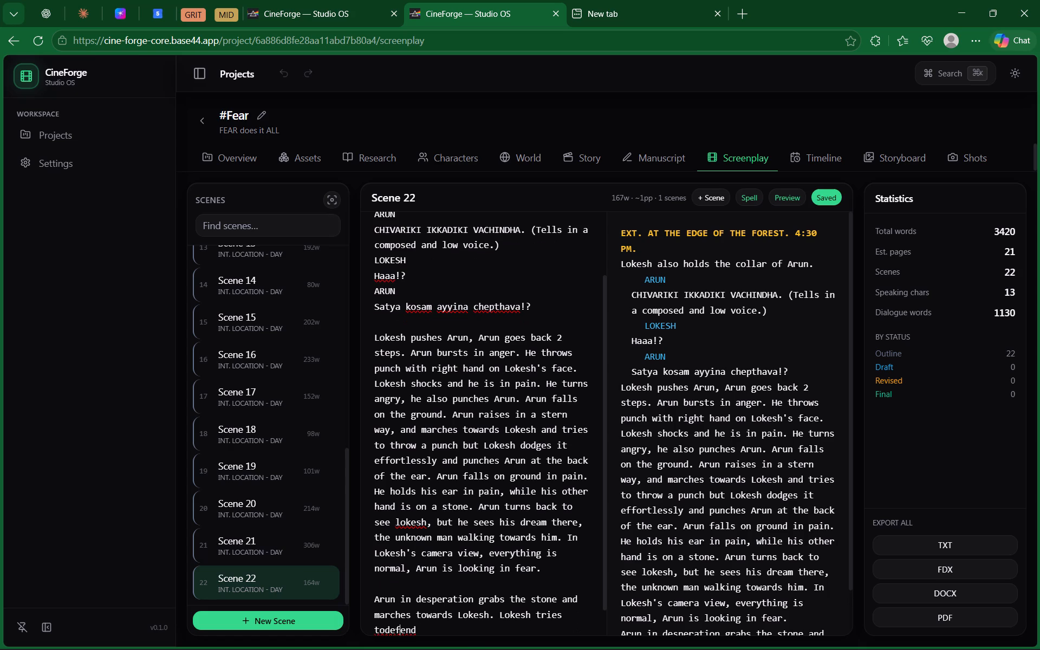
key("Left")
key("Left")
key("space")
key("Right")
key("Right")
key("Right")
key("Right")
key("Right")
key("Right")
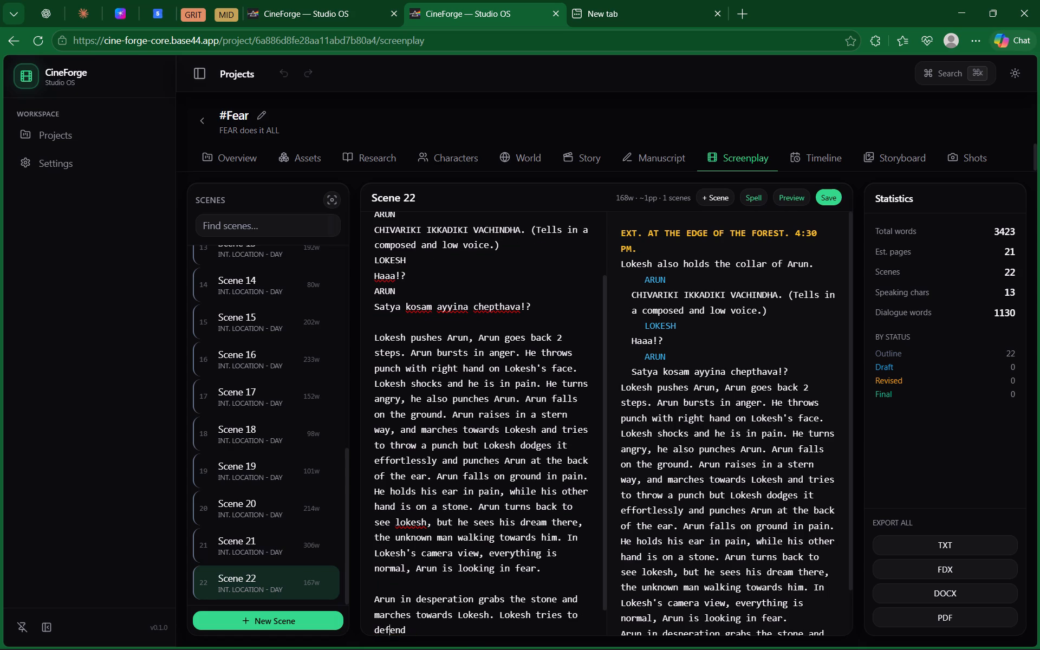
Complete the sentence after "Lokesh tries to defend" with ", but Arun's force is too brutal.".
type(", but")
key("space")
type("Arun")
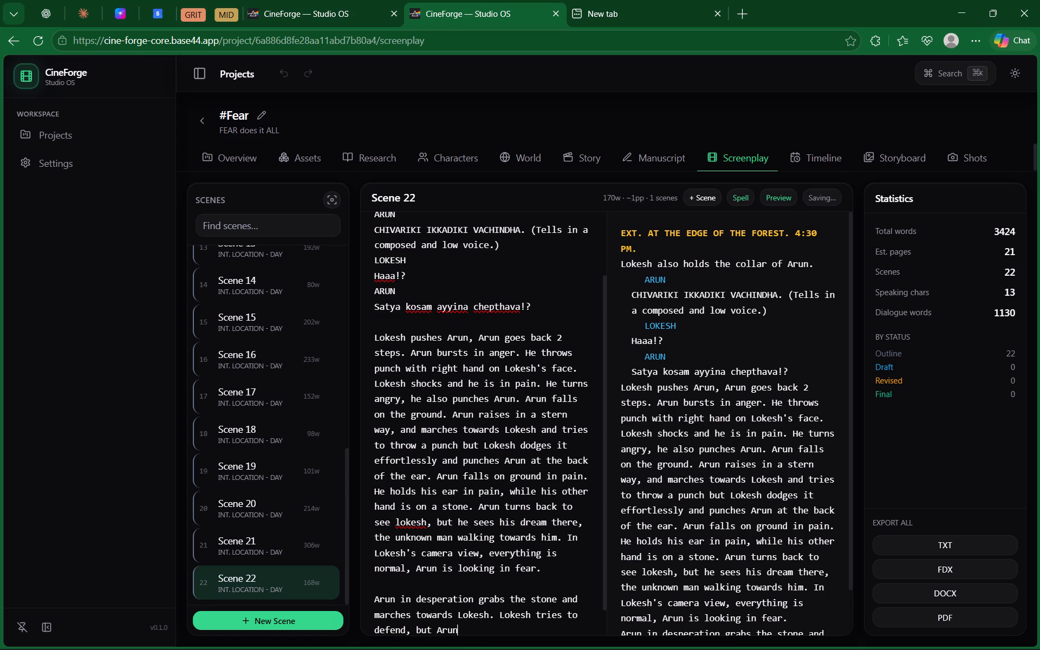
key("space")
key("BackSpace")
type("'s")
key("space")
type("force is too")
key("space")
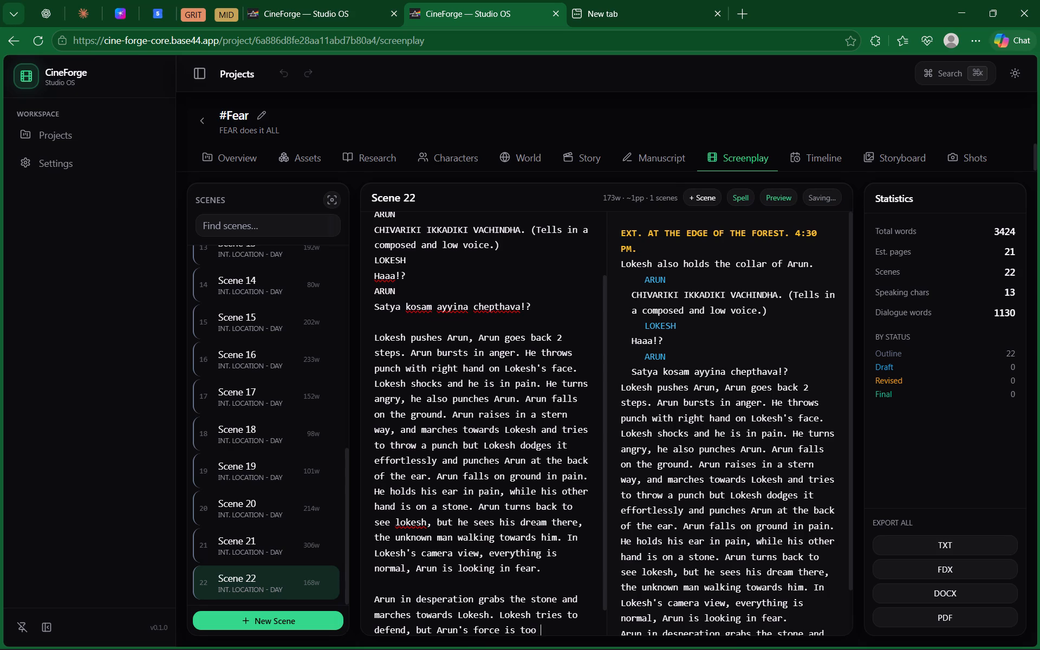
type("brutal")
type(".")
key("space")
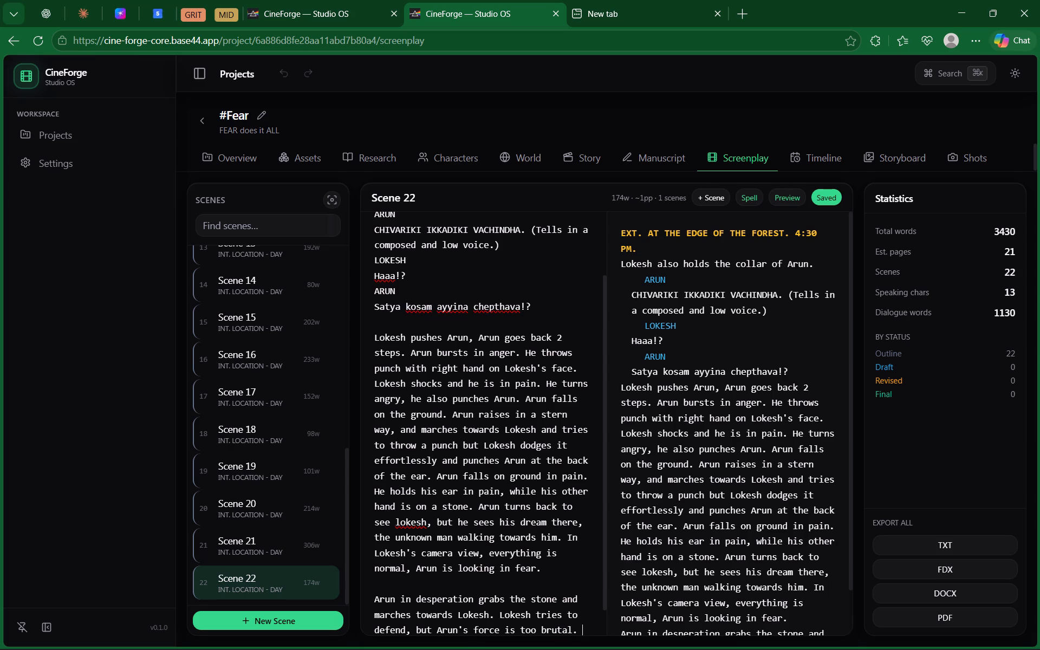
Add the sentence "With that force he hits at the back of ear same as how lokesh hits him.".
key("shift+a")
key("BackSpace")
type("With that force")
key("space")
type("he hets")
key("BackSpace")
key("BackSpace")
key("BackSpace")
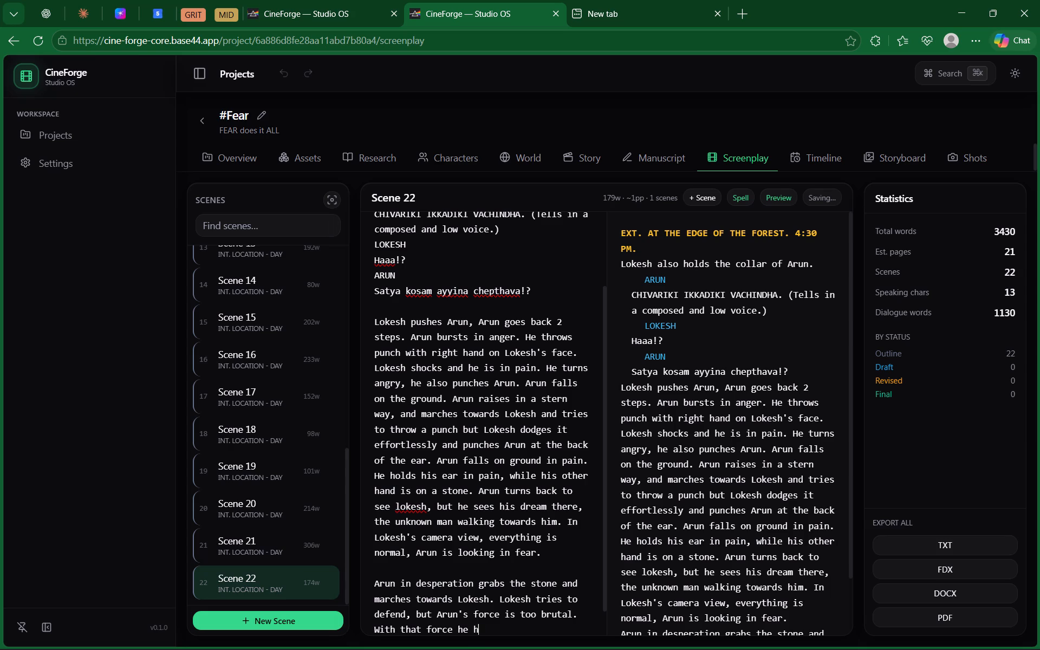
type("its at the back od")
key("BackSpace")
type("f ear same as how loke")
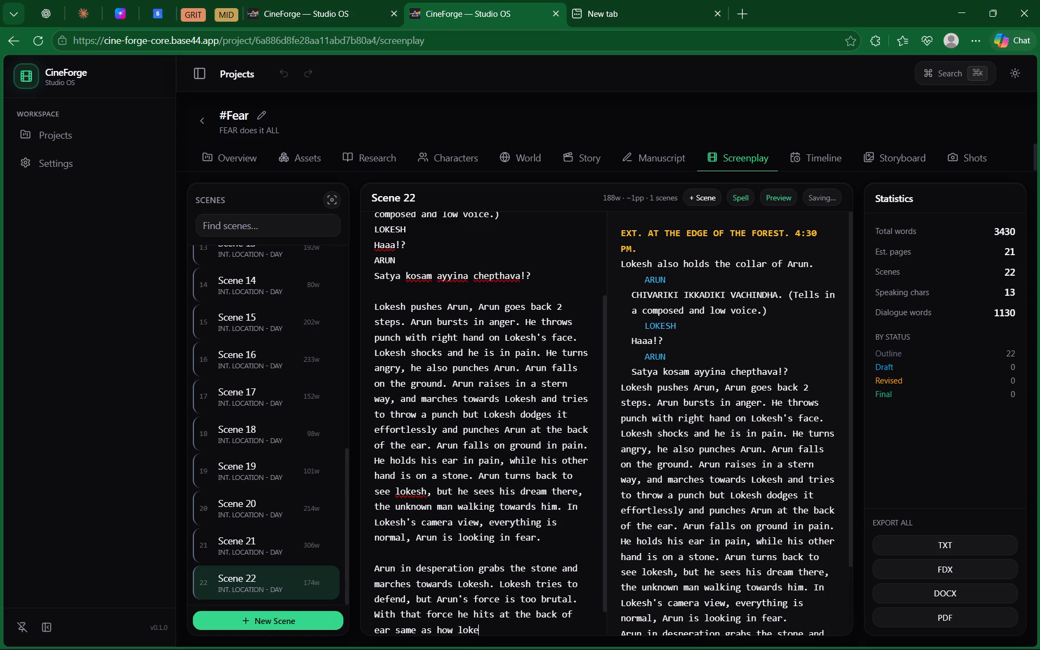
type("sh")
key("space")
type("hits him")
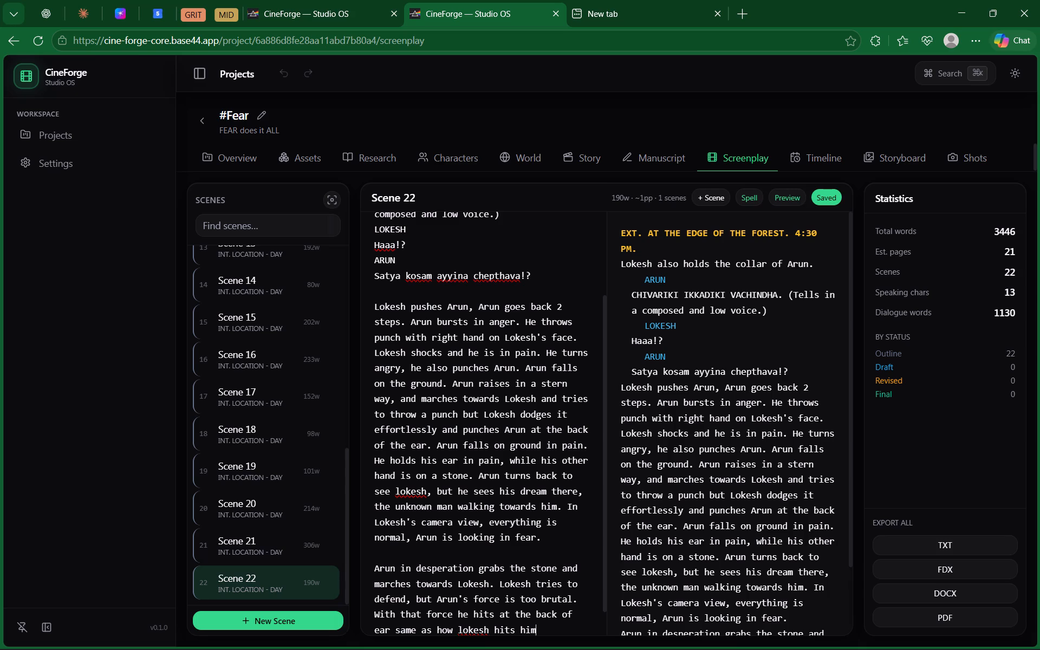
type(".")
key("space")
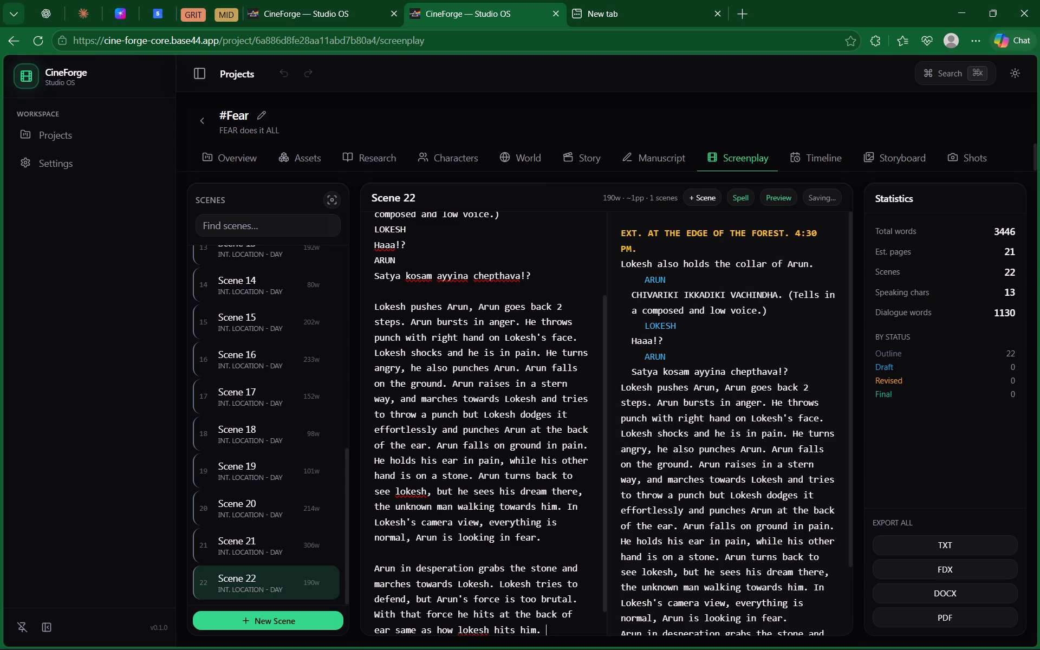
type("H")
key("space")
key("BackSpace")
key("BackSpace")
Continue the last paragraph with a new sentence beginning "In that desperation he hits 3".
type("In t")
type("hat desperation he hits")
key("space")
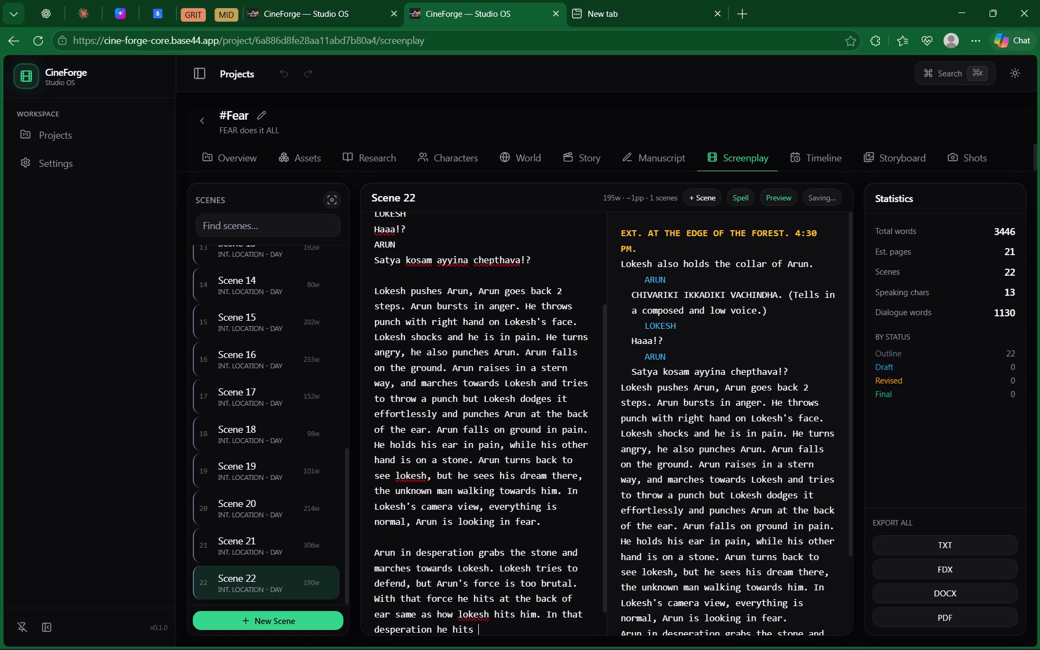
key("4")
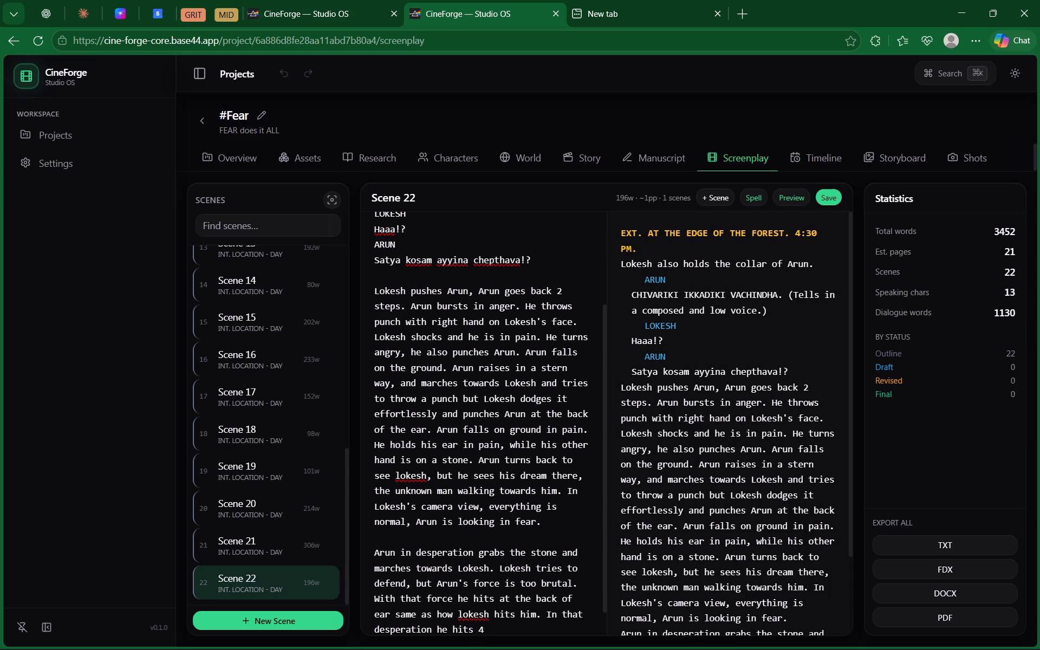
key("BackSpace")
key("3")
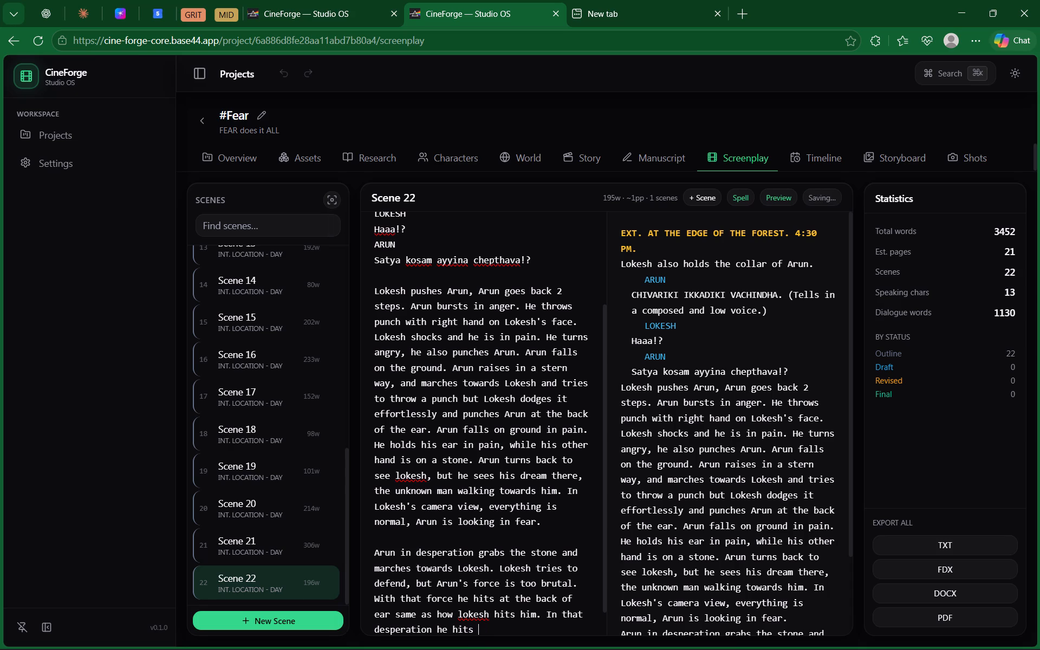
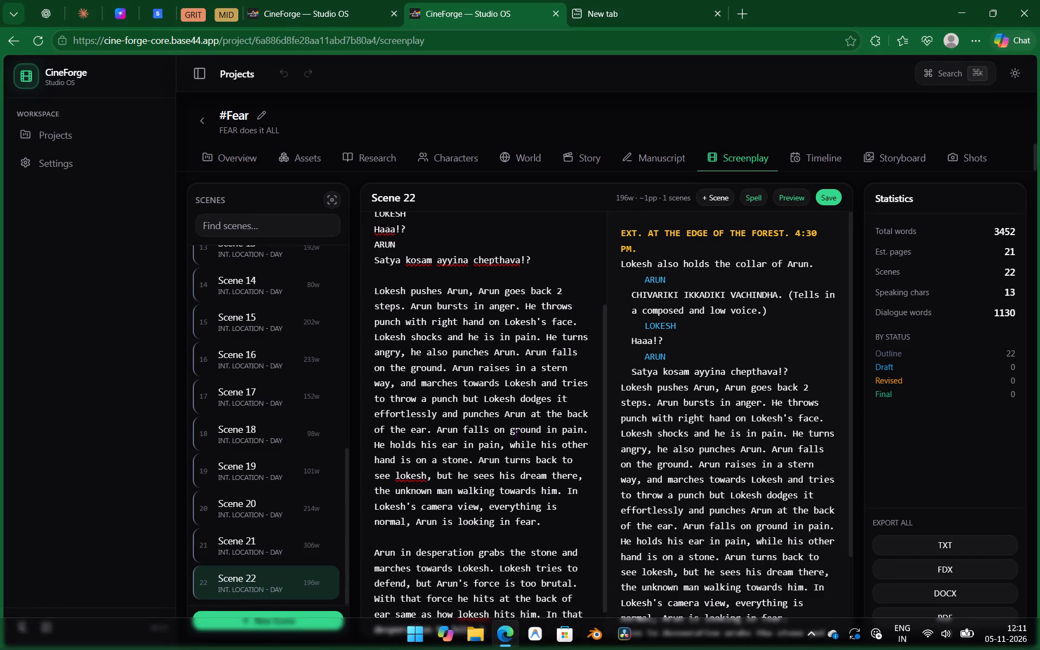
Replace the trailing "3" in the last paragraph with "him 3 times at the", continuing after "In that desperation he hits".
scroll(515, 434, "down", 2)
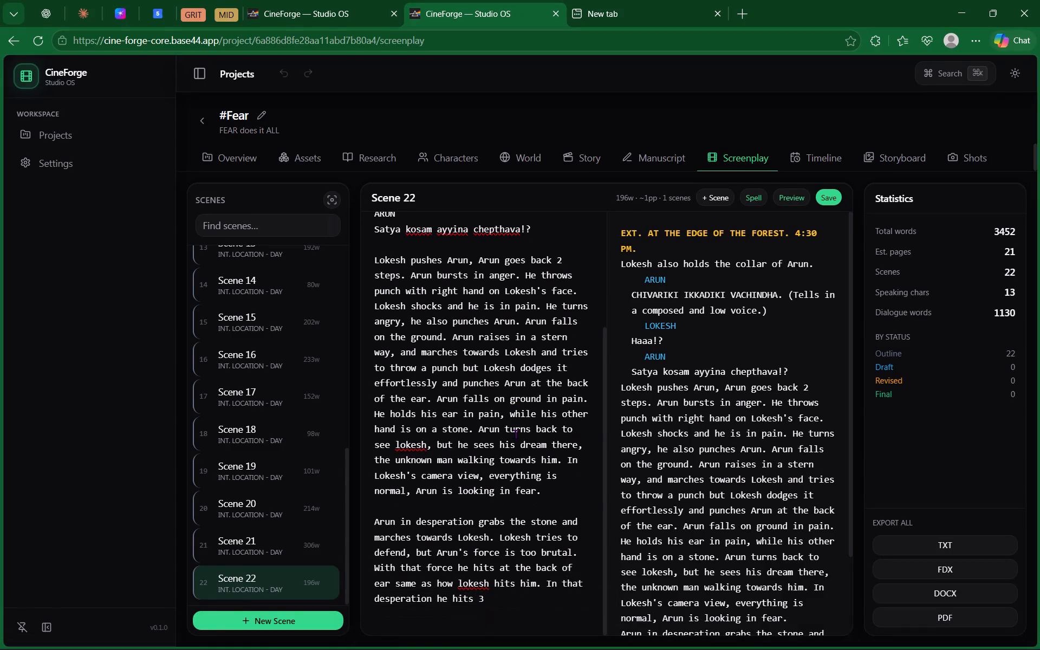
key("BackSpace")
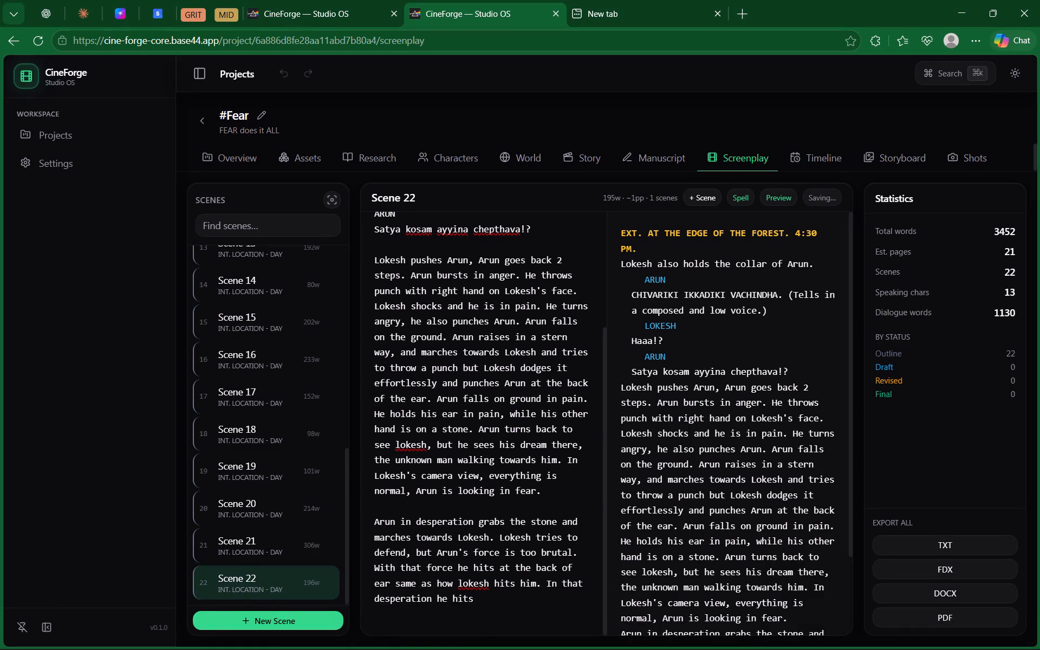
type("him")
key("space")
type("3 times at the")
key("space")
Finish the sentence about Arun hitting Lokesh 3 times with "same spot.", correcting any typos, and leave a space after it.
key("s")
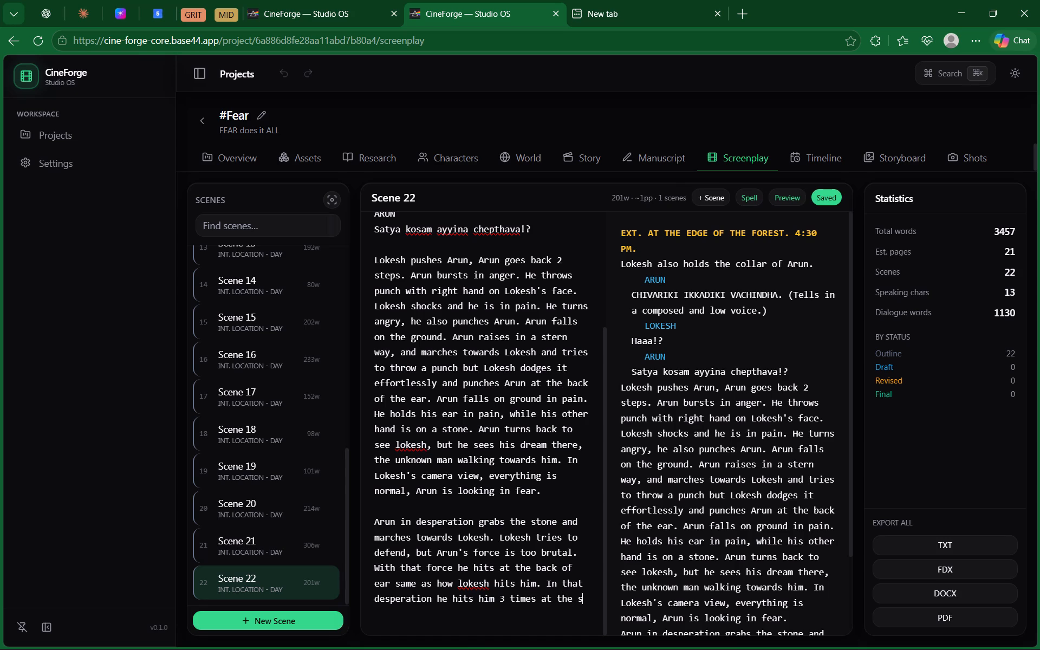
key("a")
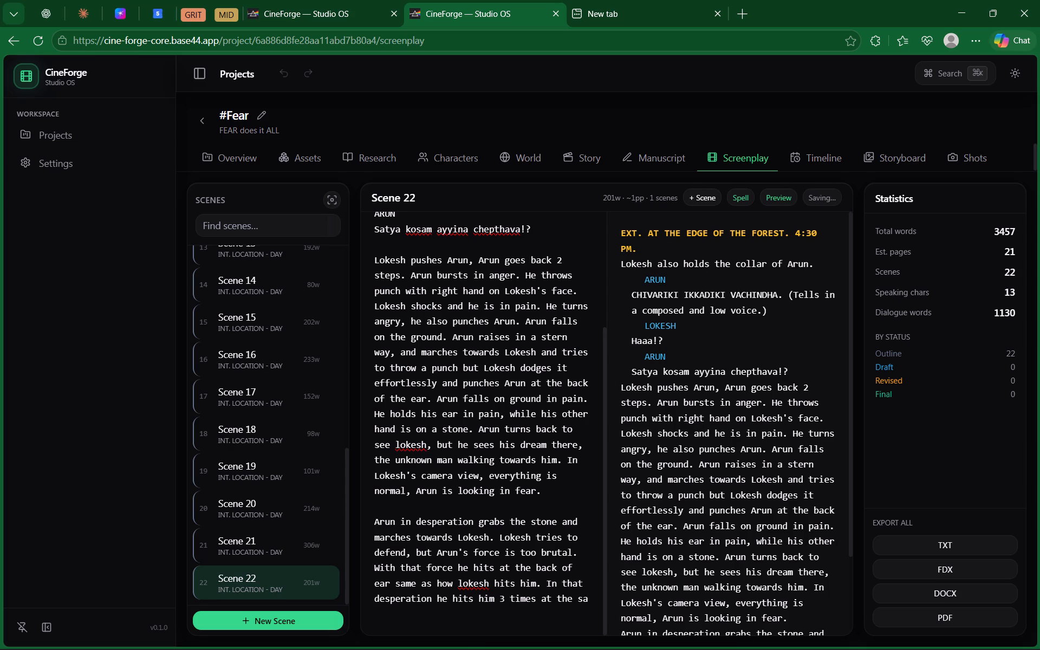
key("plus")
type("me")
key("space")
key("BackSpace")
key("BackSpace")
key("BackSpace")
key("BackSpace")
key("e")
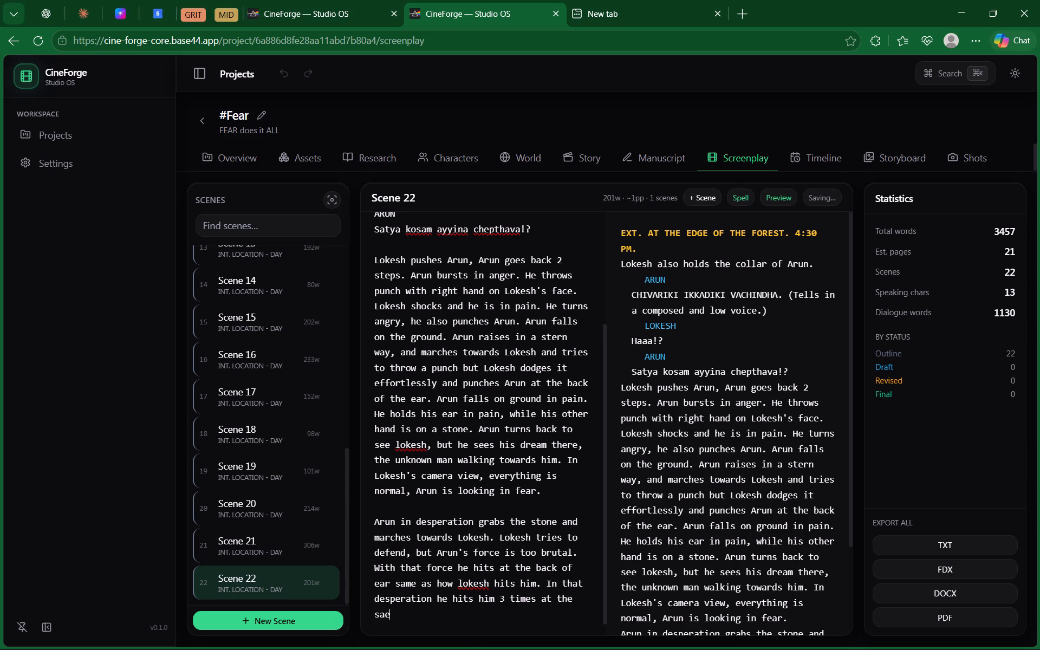
key("BackSpace")
key("m")
type("e")
key("space")
type("pot")
key("BackSpace")
key("BackSpace")
key("BackSpace")
type("spot.")
key("space")
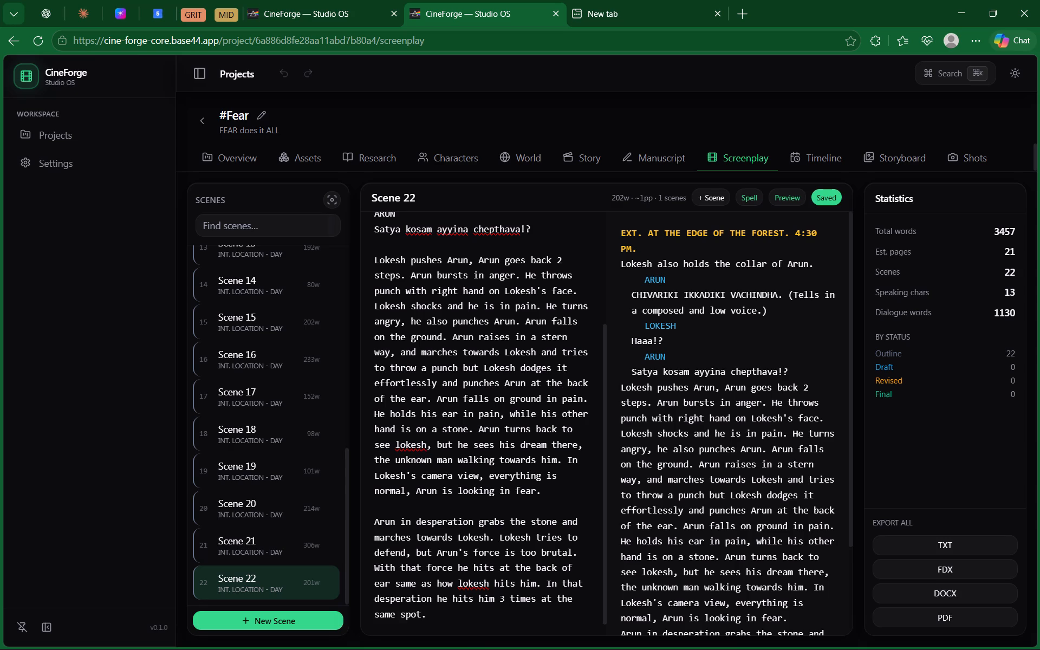
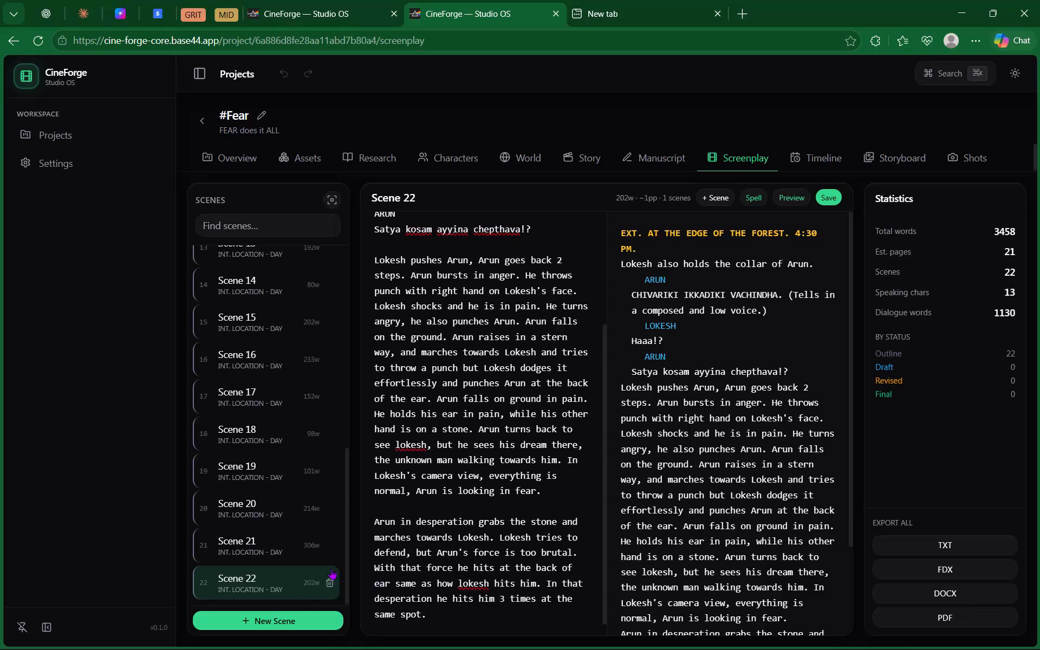
Review the closing dialogue of Scene 21, and reread Scene 22 from its opening through the fight description.
left_click(311, 555)
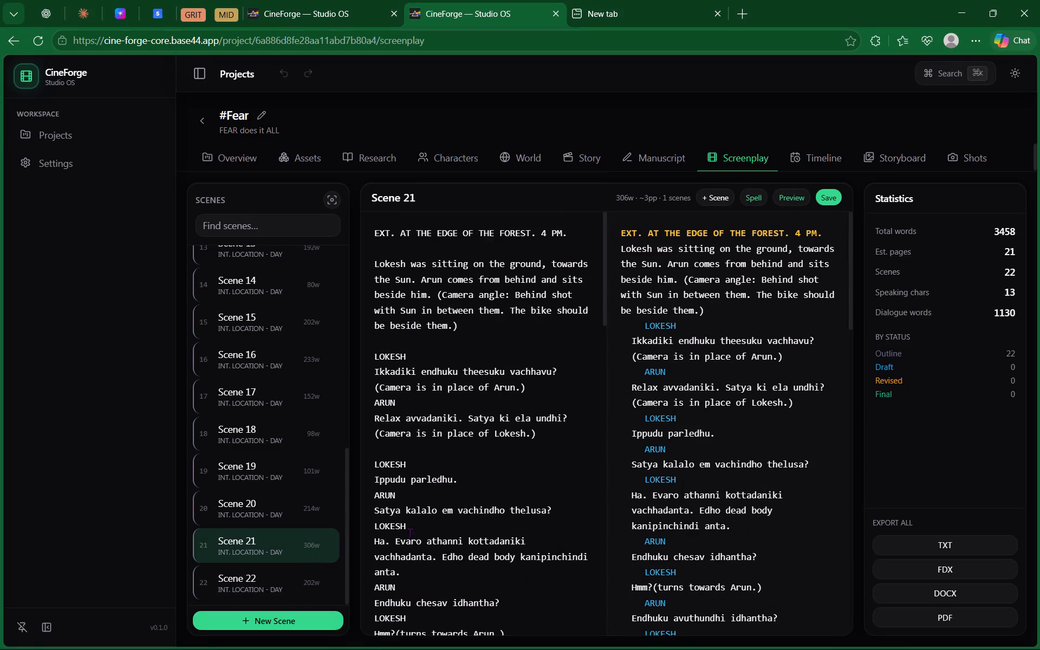
scroll(443, 531, "down", 10)
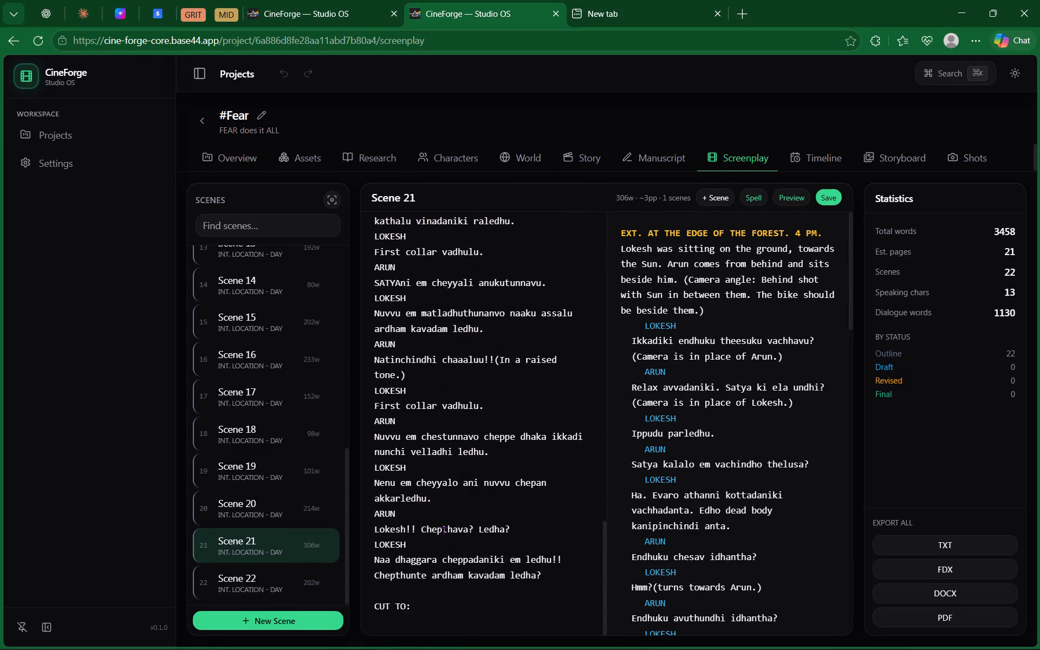
scroll(443, 531, "down", 3)
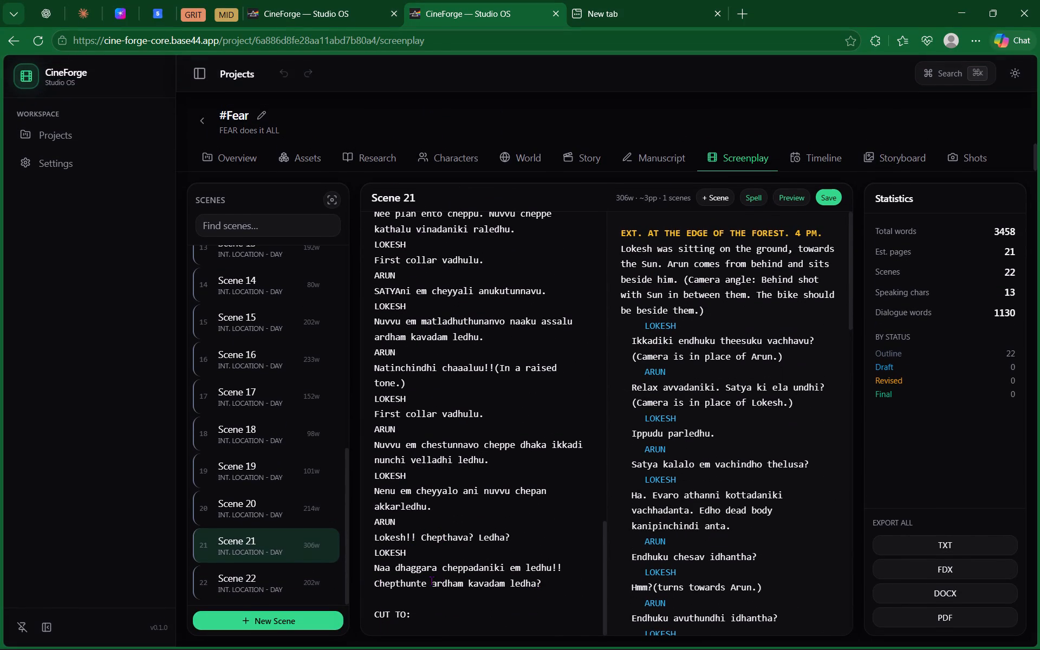
left_click(308, 588)
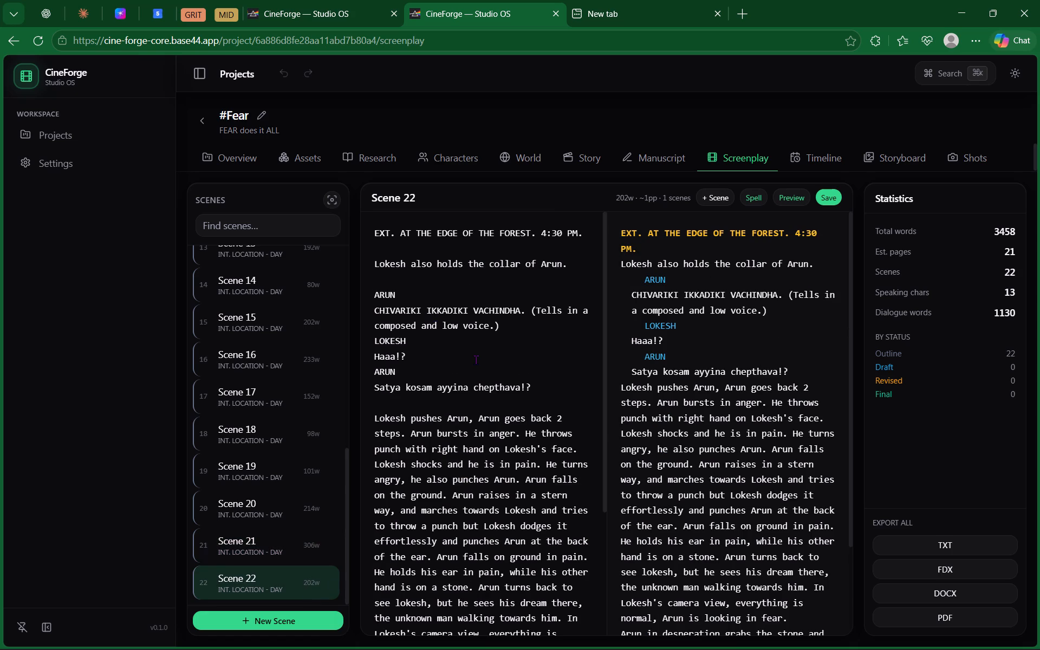
scroll(506, 376, "up", 1)
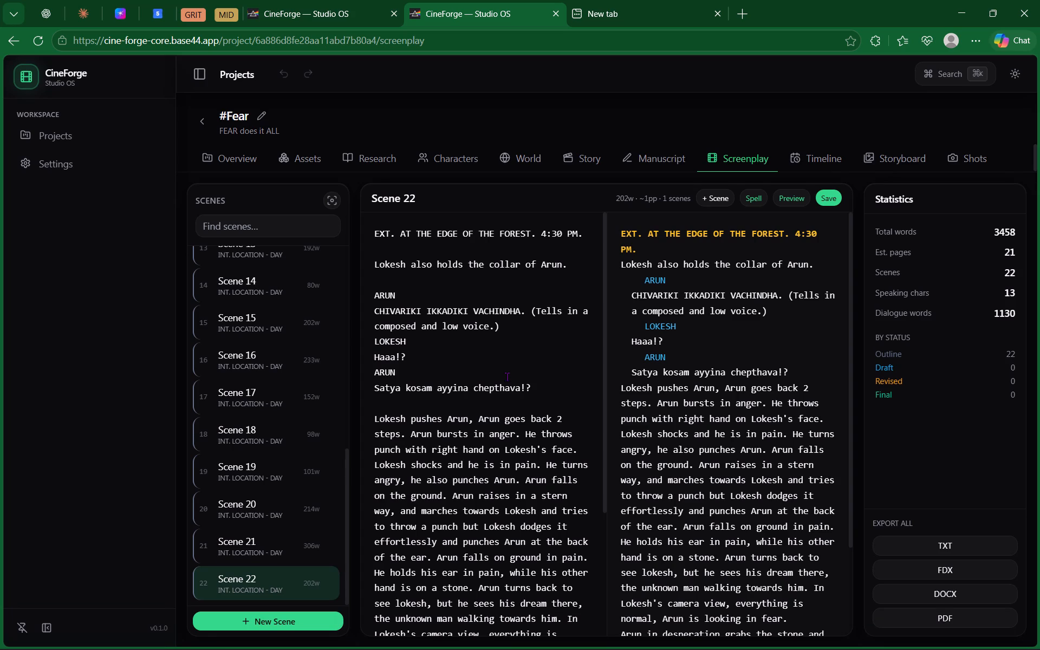
scroll(506, 376, "down", 2)
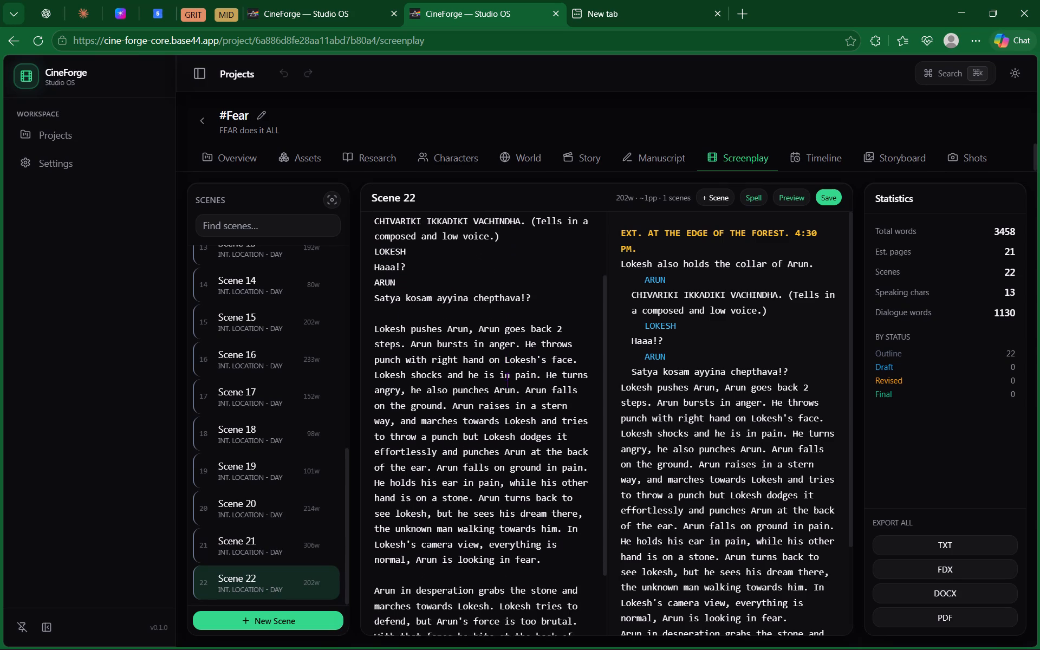
scroll(506, 376, "down", 1)
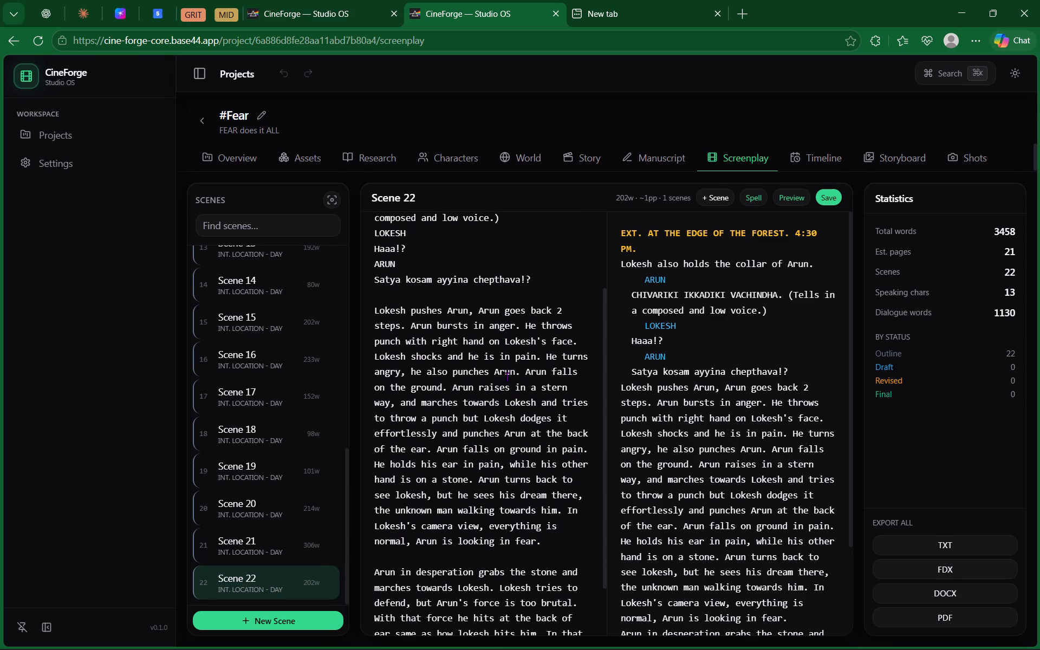
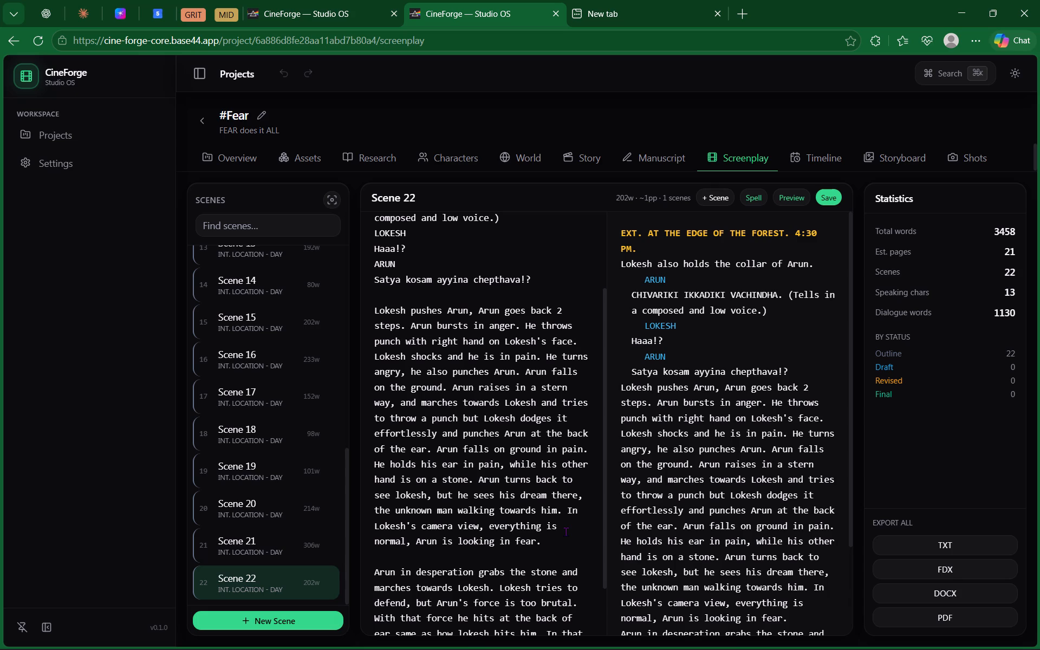
Read the final paragraph of Scene 22, where Arun grabs the stone and attacks Lokesh.
scroll(565, 532, "down", 1)
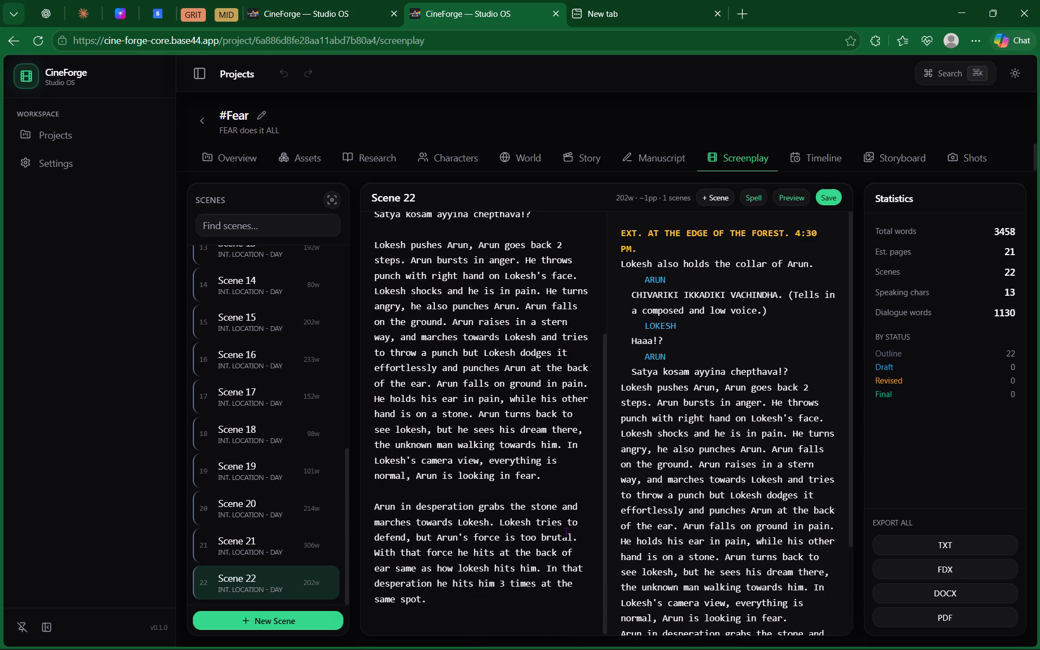
scroll(565, 532, "down", 1)
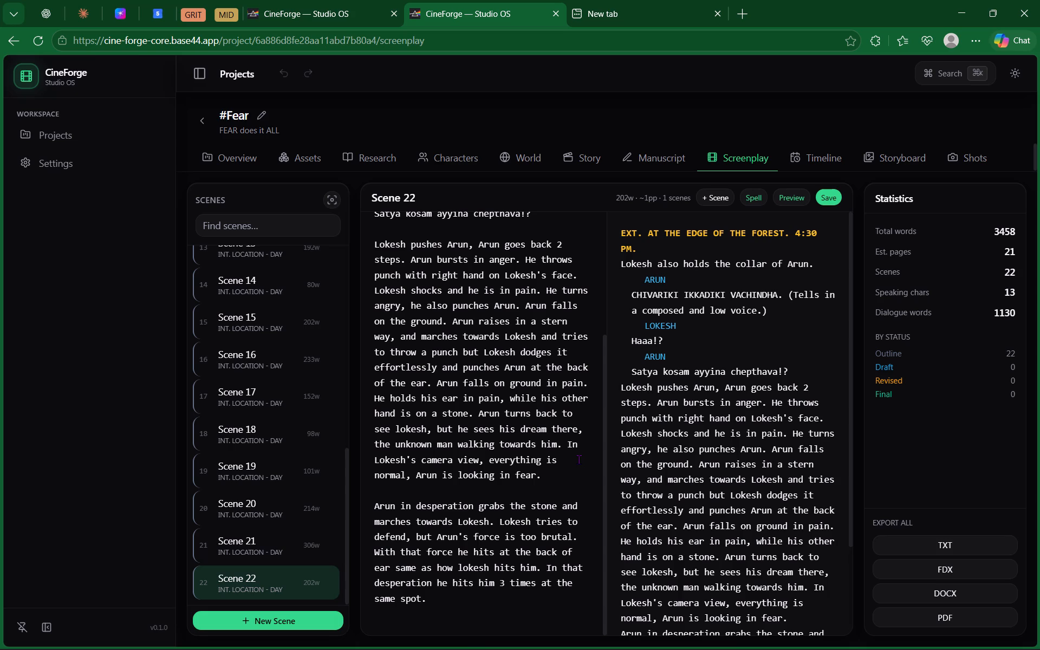
scroll(578, 459, "down", 1)
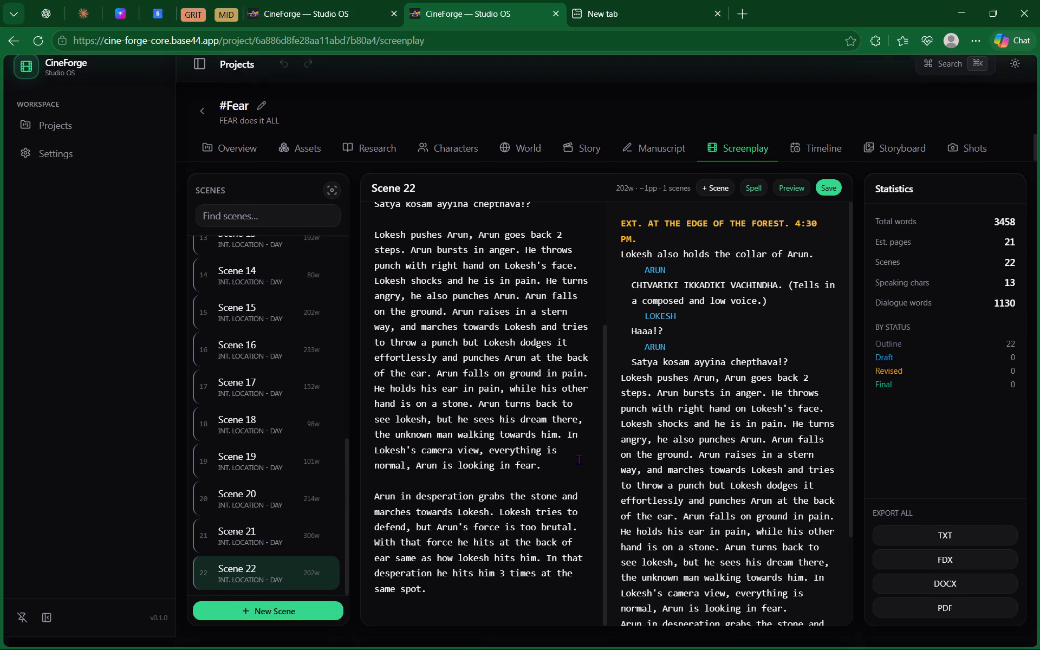
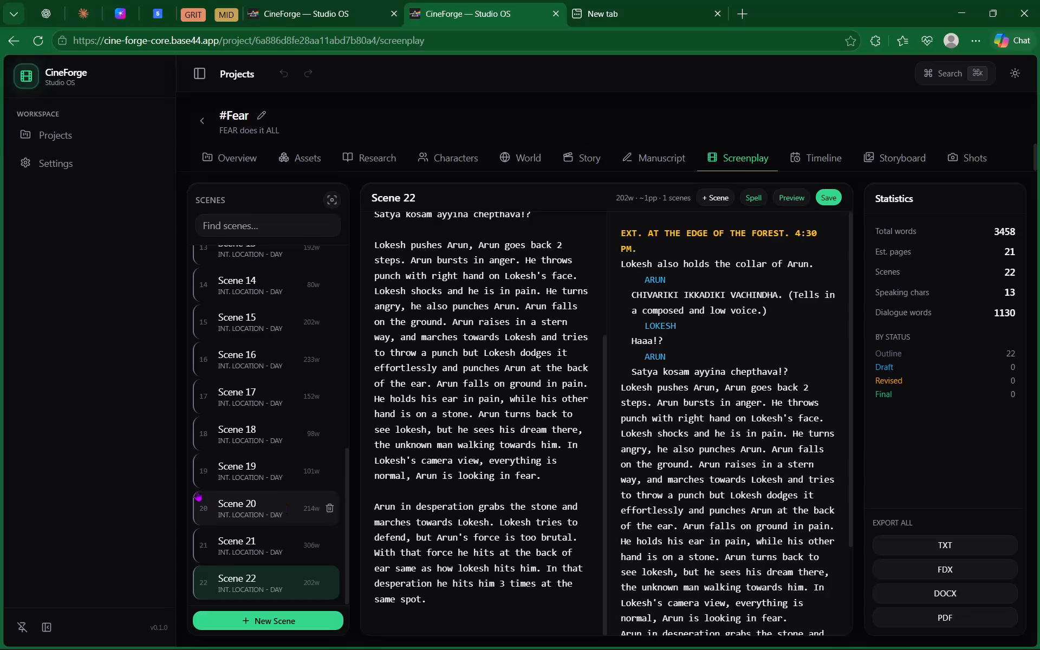
Open Scene 4 of the screenplay to view its text.
scroll(198, 487, "up", 3)
left_click(279, 376)
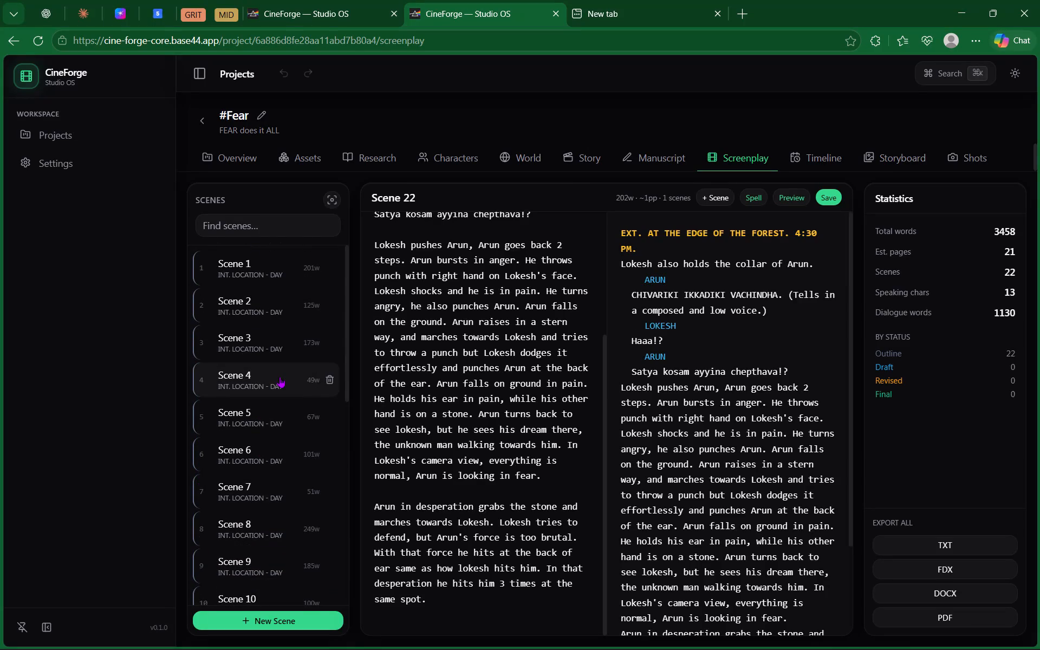
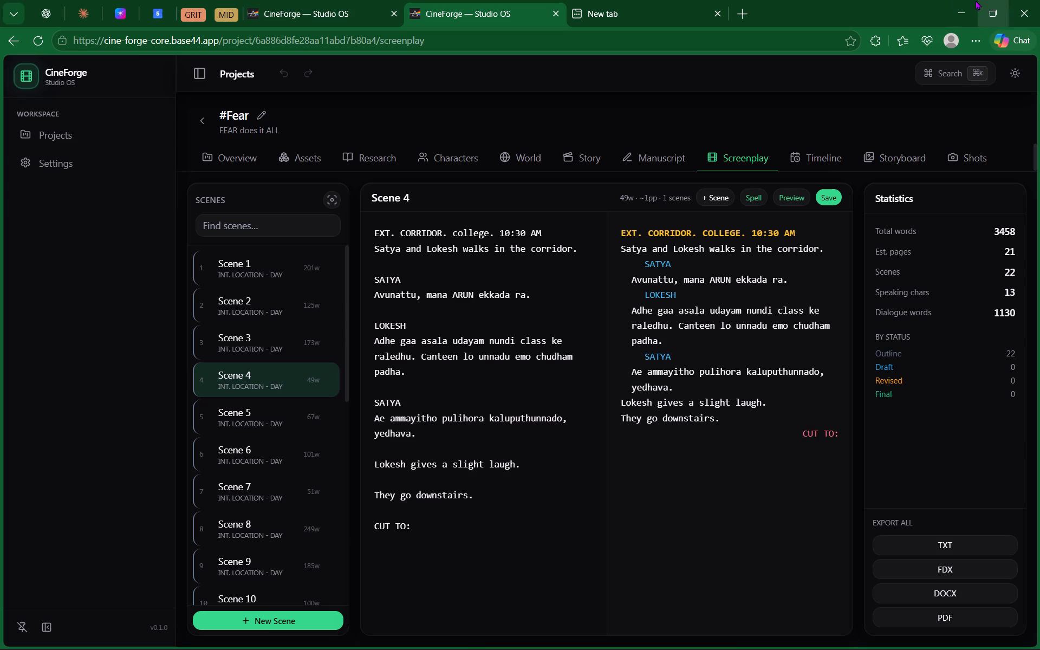
Minimize the browser window with the #Fear screenplay and switch to the desktop.
left_click(951, 0)
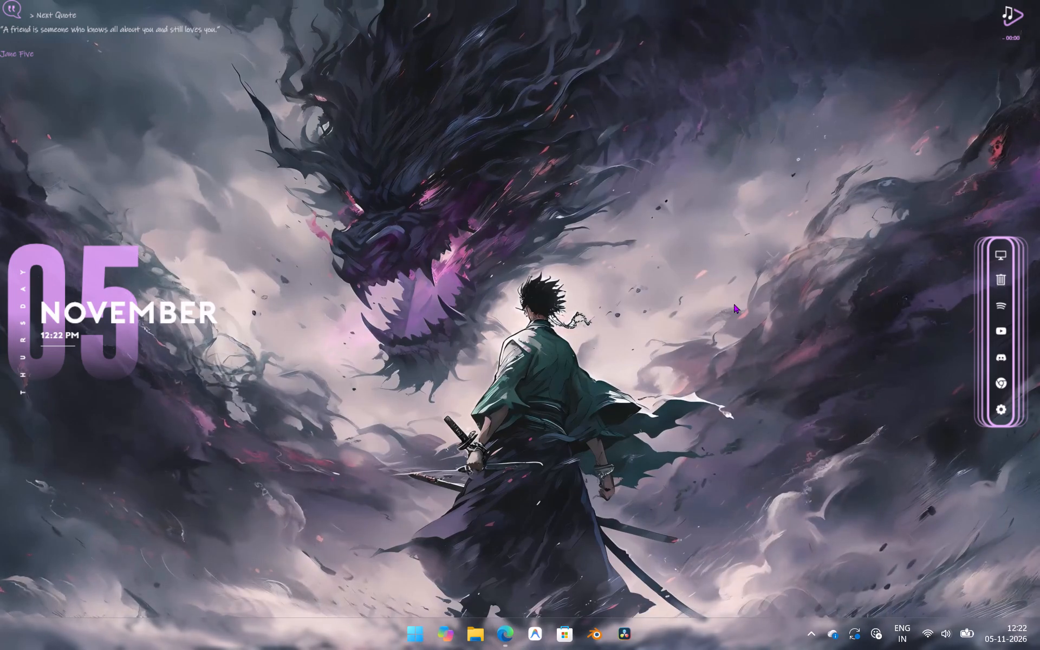
left_click(734, 303)
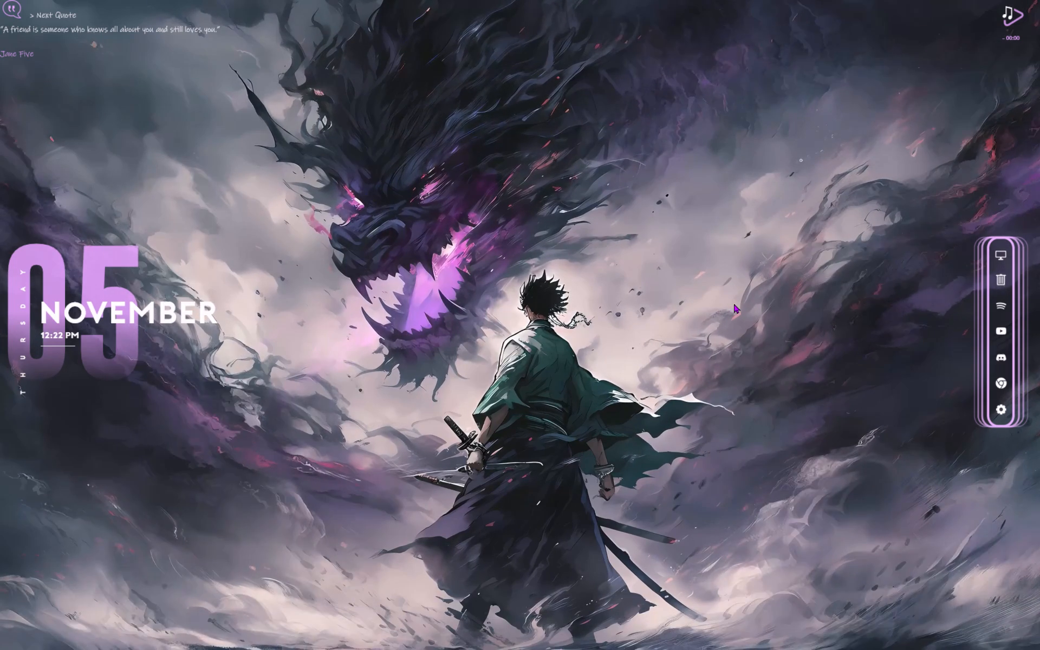
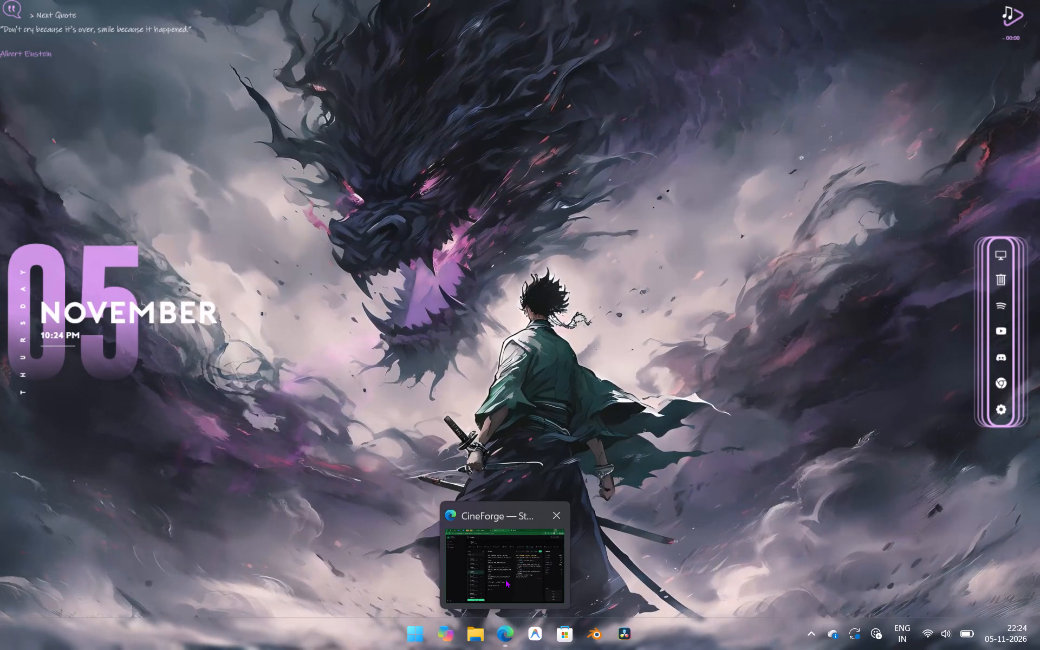
Switch back to the browser with the #Fear screenplay, open Scene 22 and save it.
left_click(505, 578)
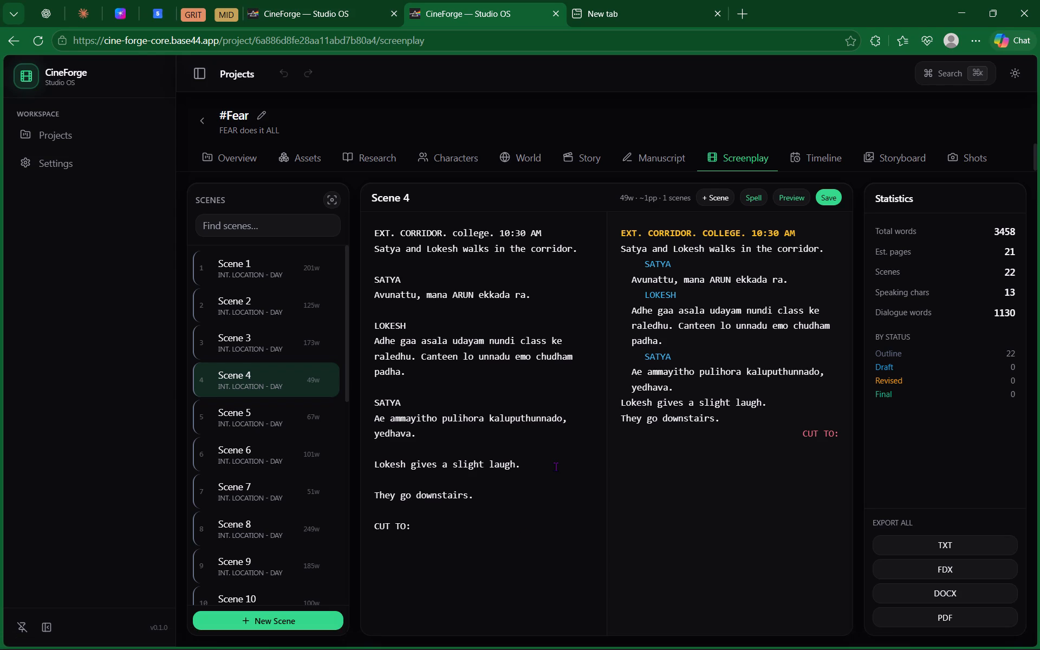
scroll(284, 425, "down", 11)
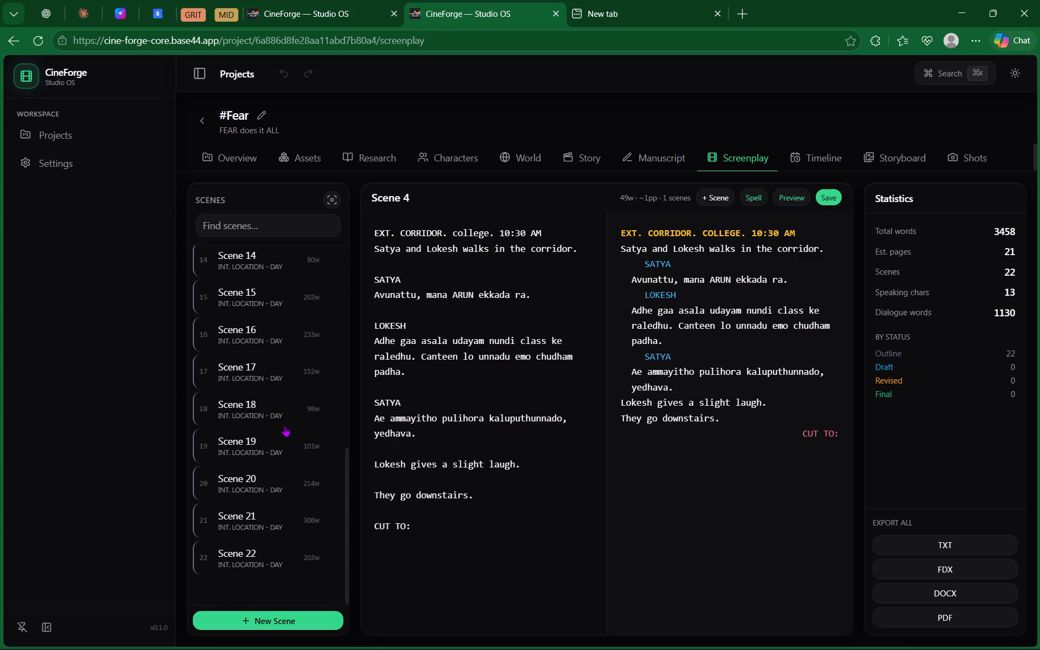
left_click(239, 589)
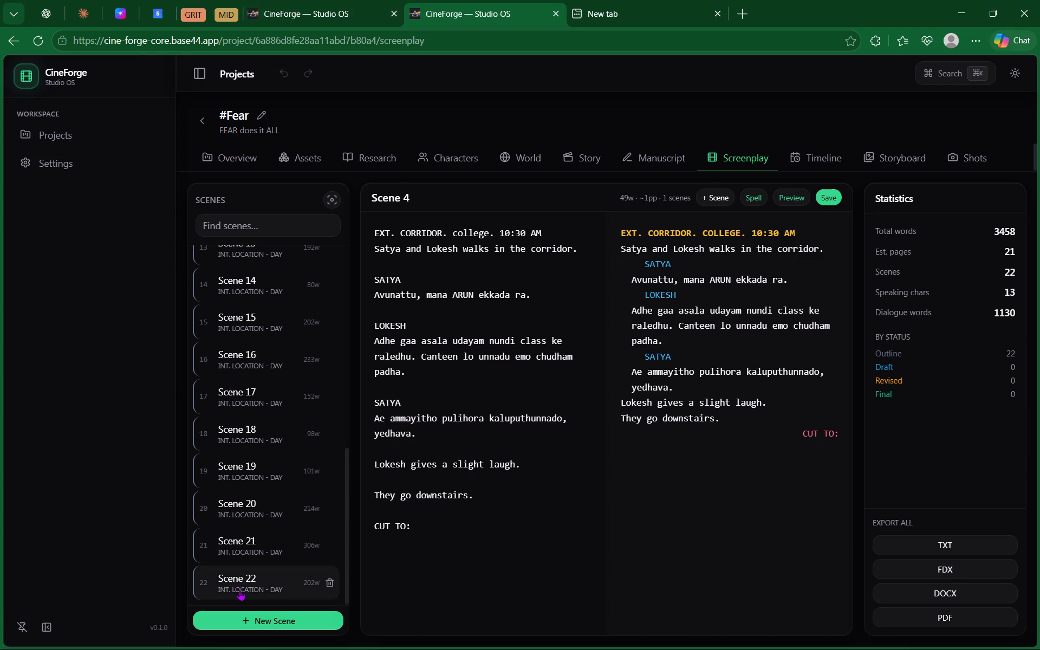
scroll(495, 507, "down", 11)
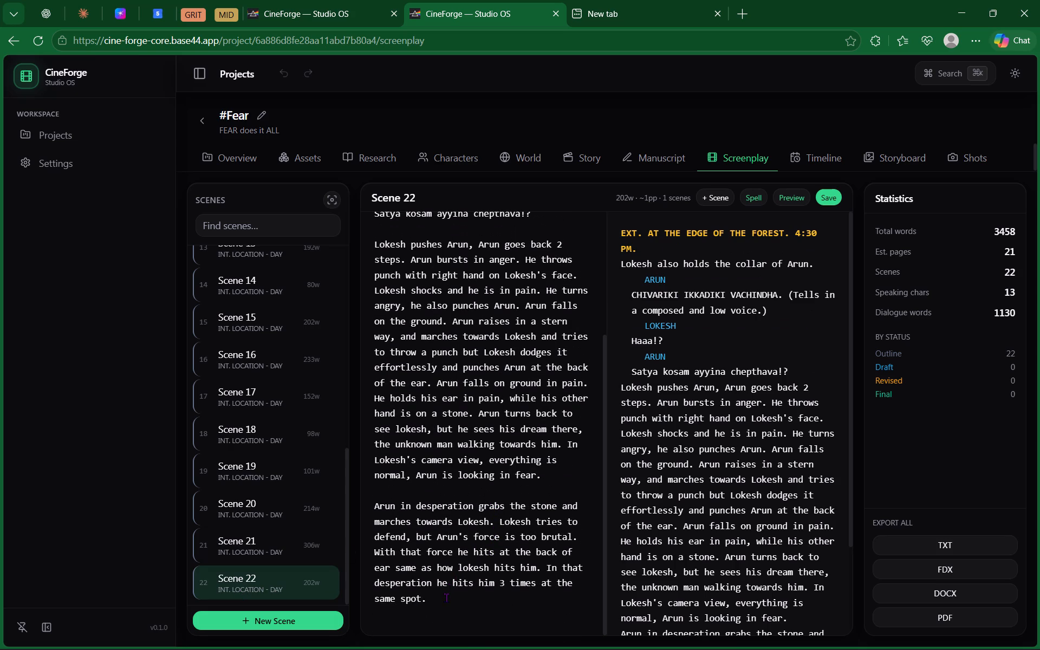
left_click(446, 597)
scroll(446, 597, "down", 3)
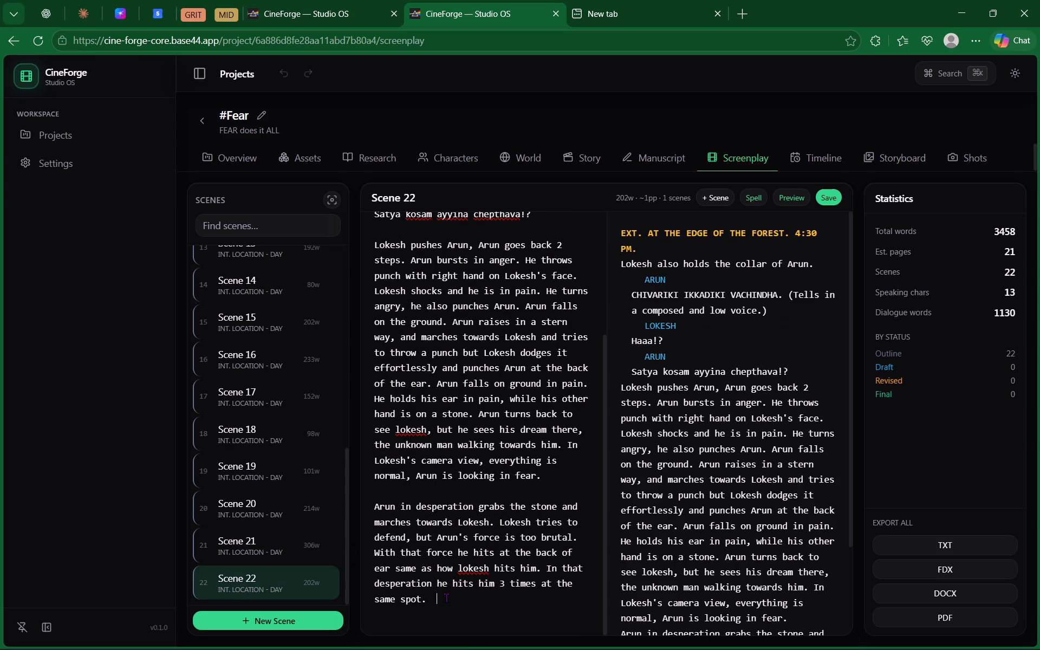
scroll(773, 475, "down", 7)
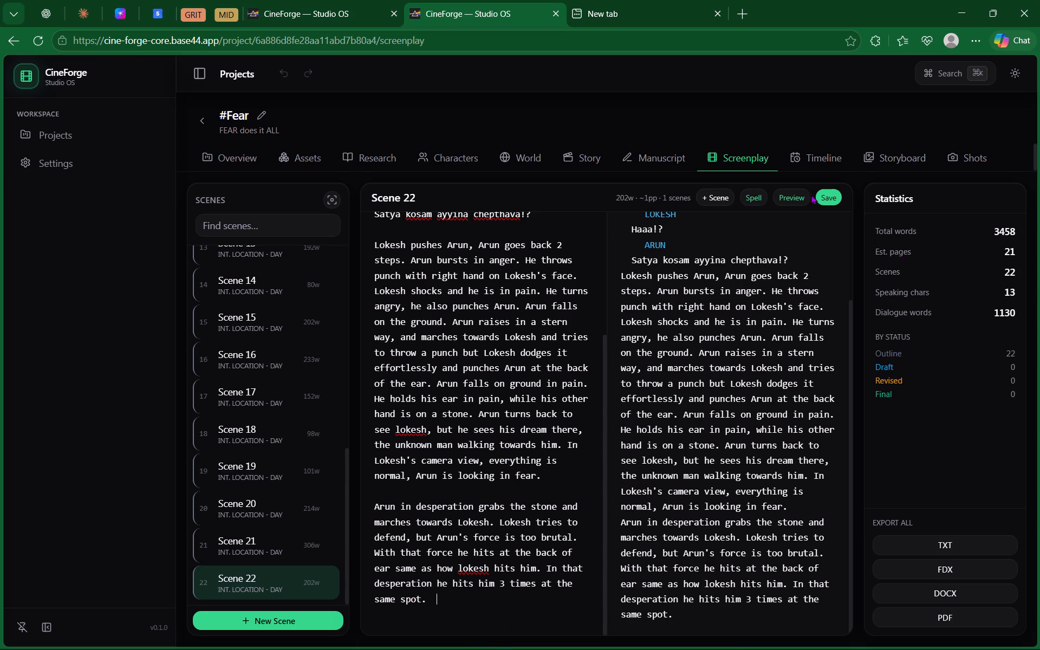
left_click(825, 203)
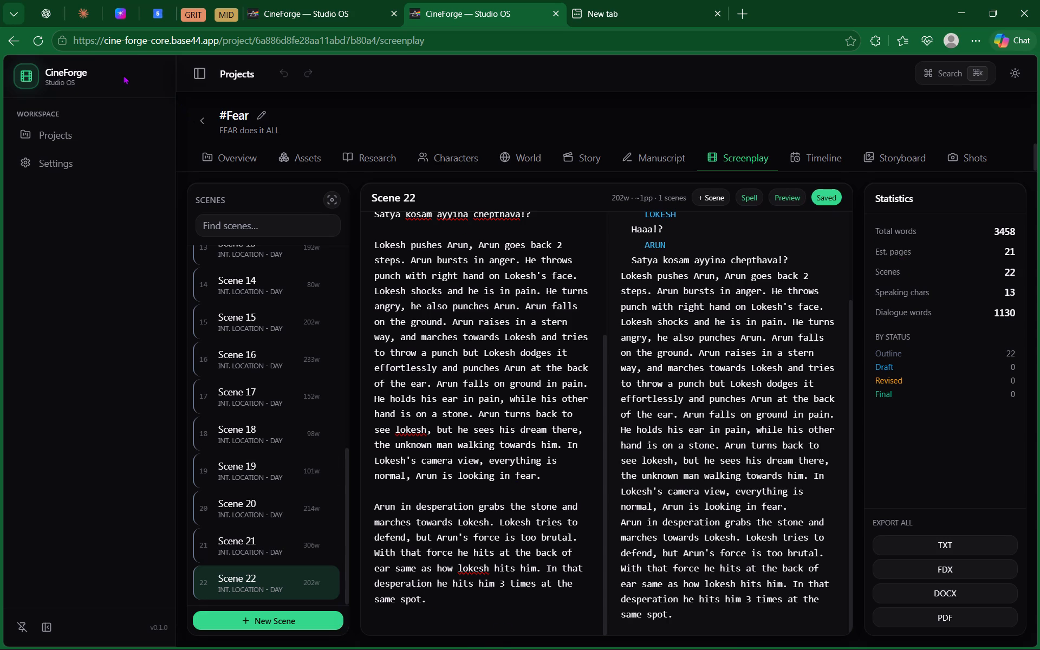
Reload the #Fear screenplay page and open Scene 23 from the scene list.
left_click(37, 32)
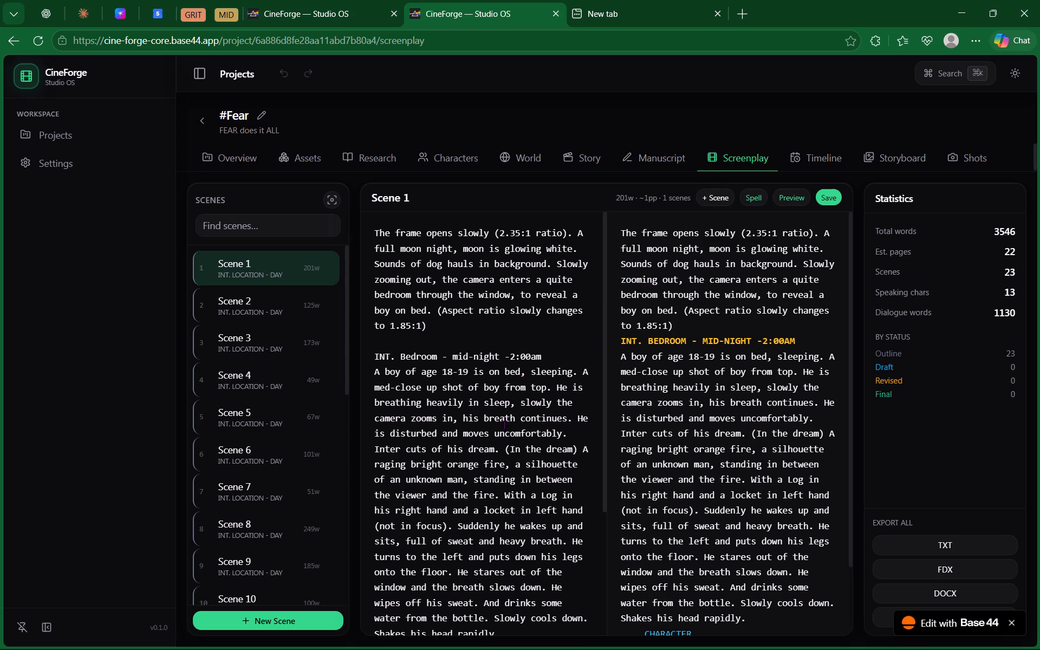
scroll(504, 425, "down", 8)
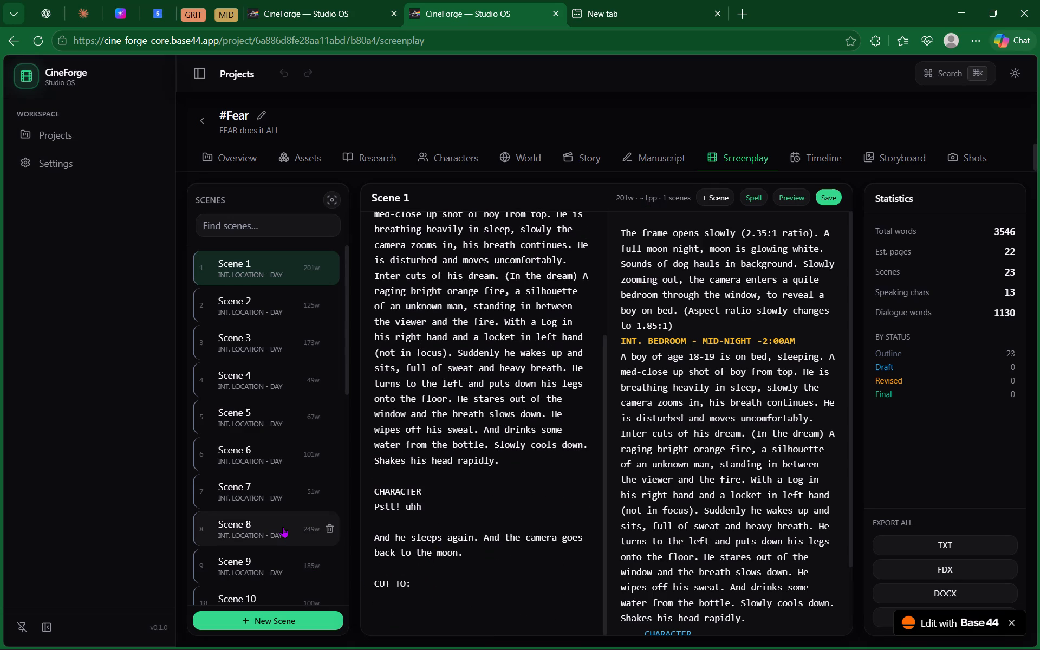
scroll(283, 526, "down", 12)
left_click(251, 589)
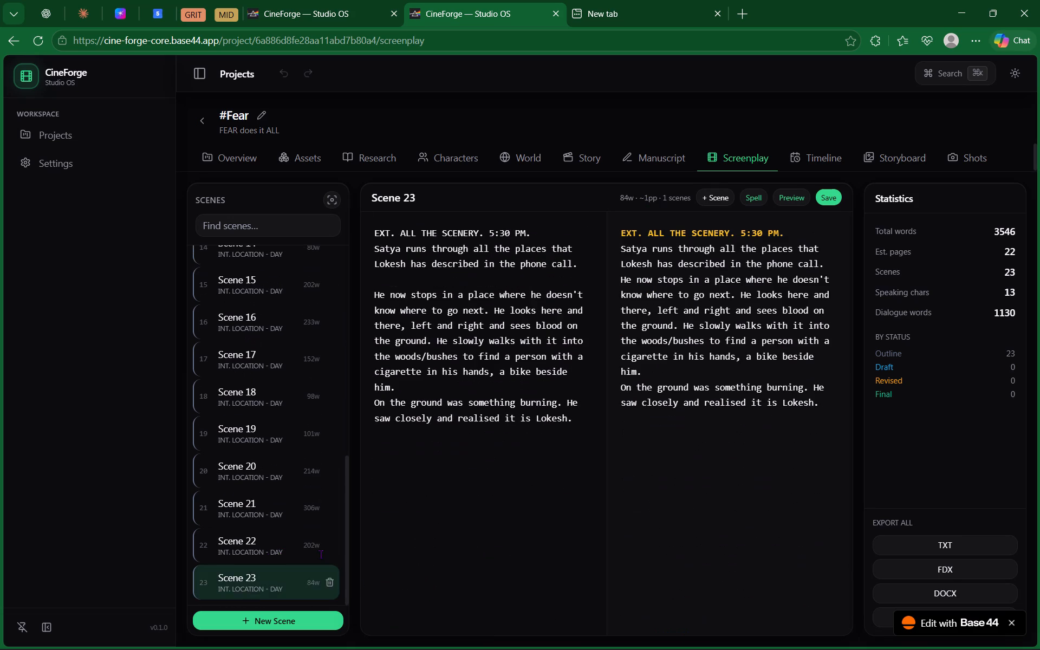
Add the transition "CUT TO:" after a blank line at the end of Scene 22.
left_click(262, 543)
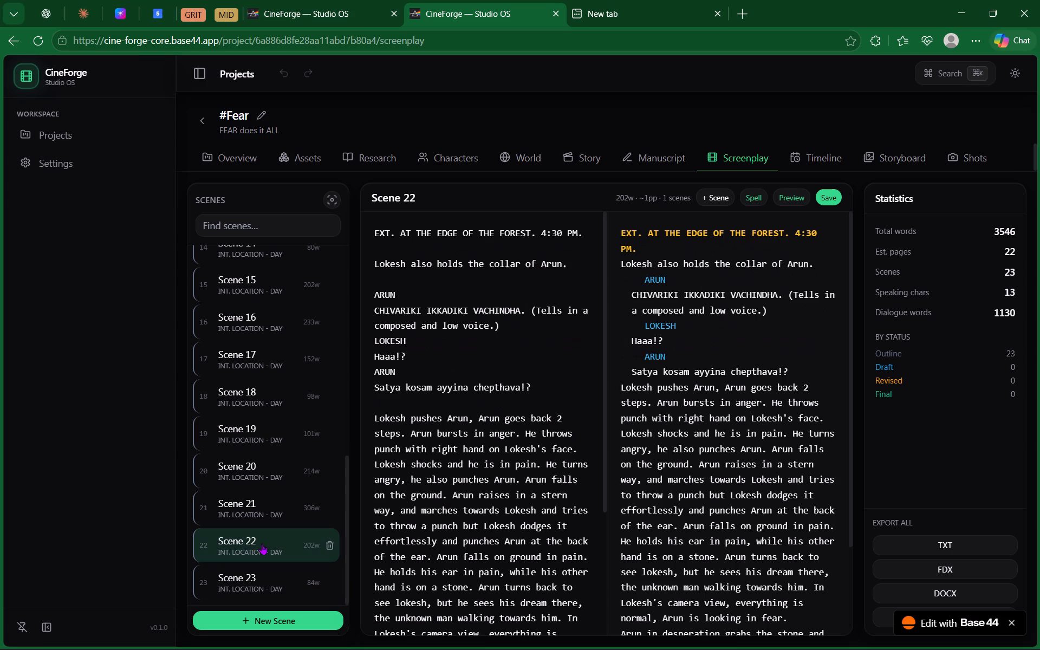
scroll(530, 497, "down", 4)
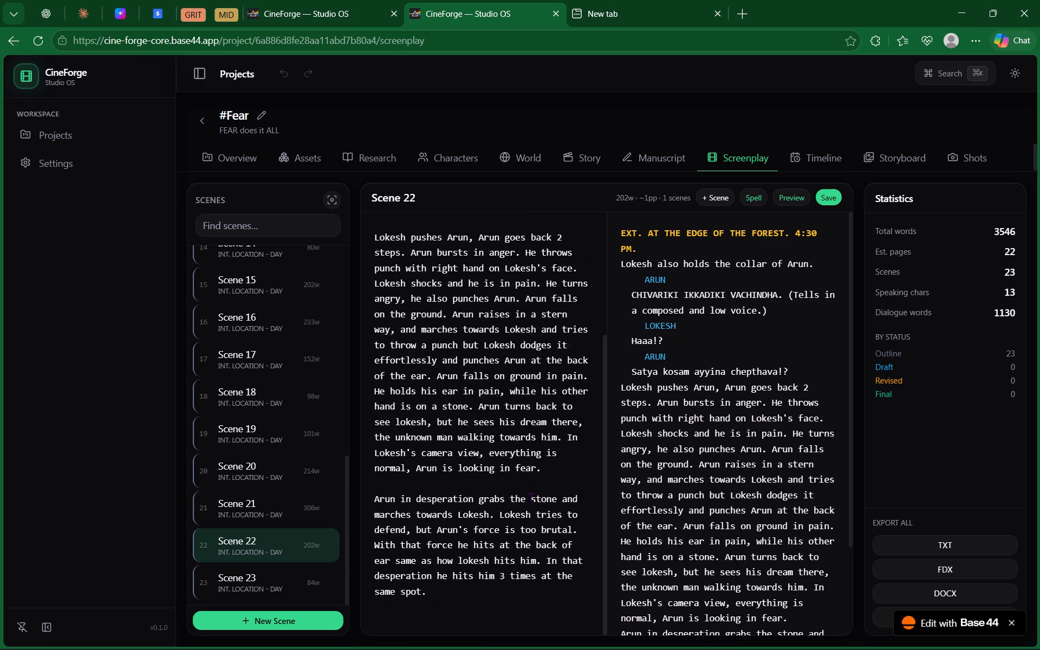
left_click(399, 625)
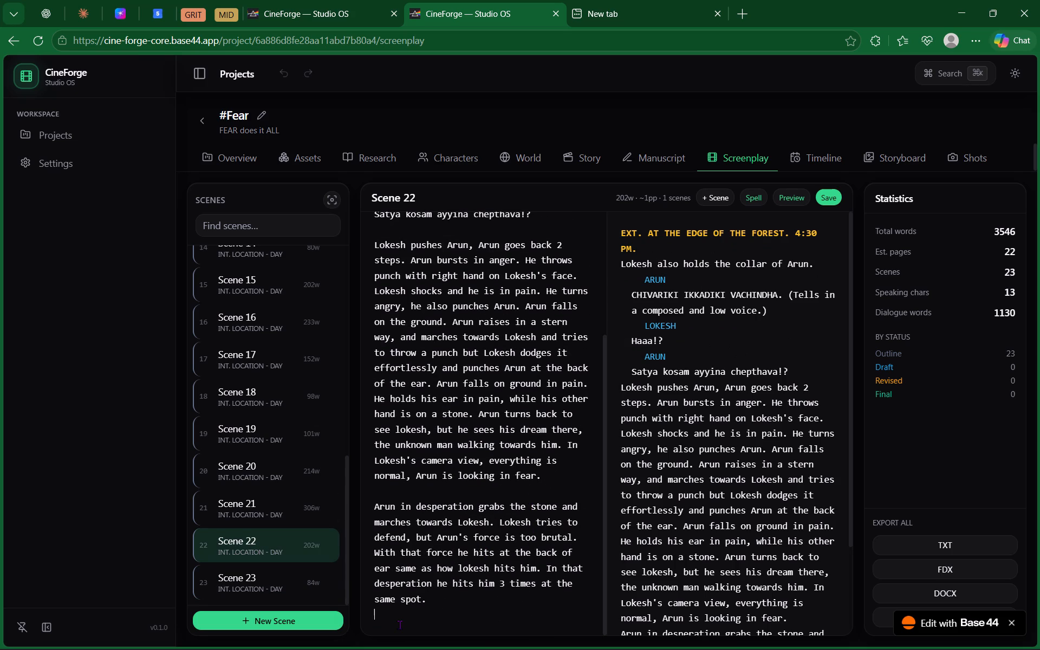
key("Return")
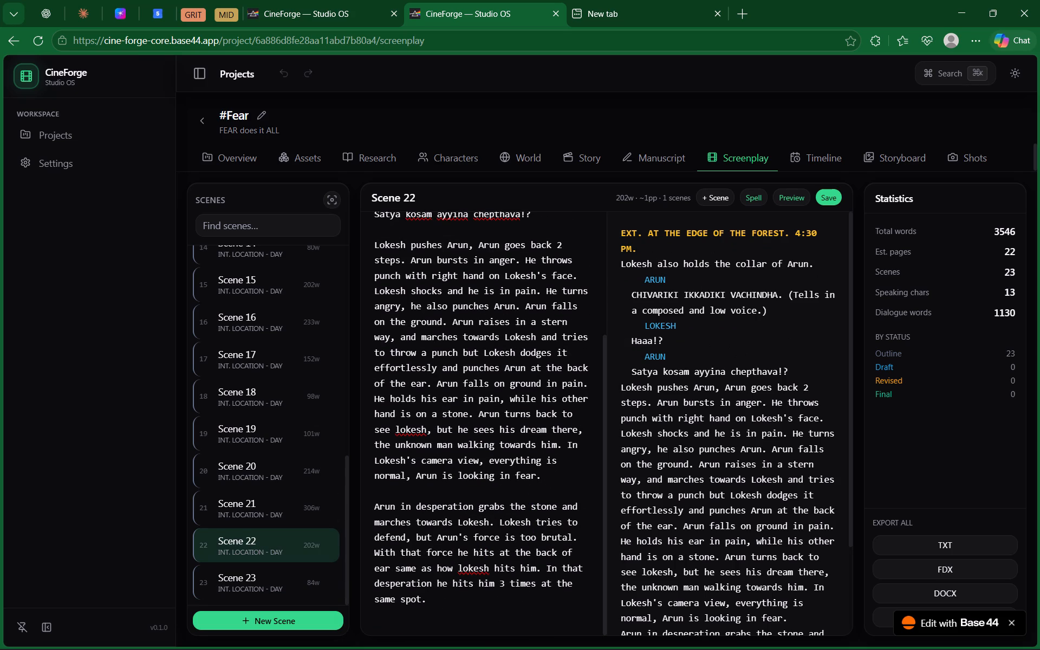
scroll(437, 535, "down", 7)
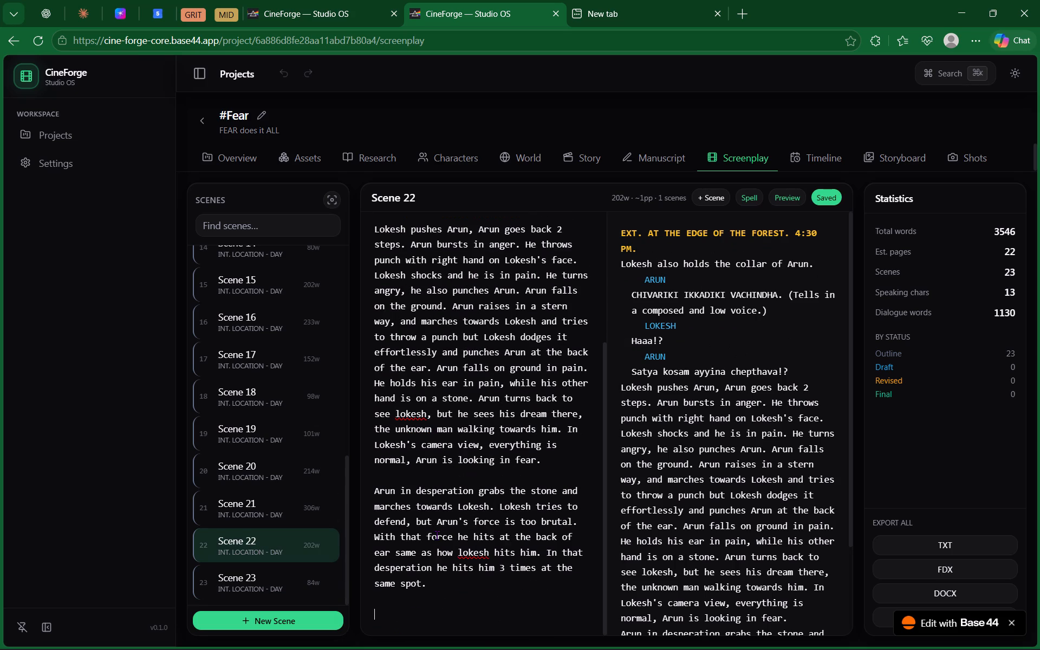
type("CUT TO")
key("shift+colon")
Open Scene 23 to view its text.
left_click(251, 591)
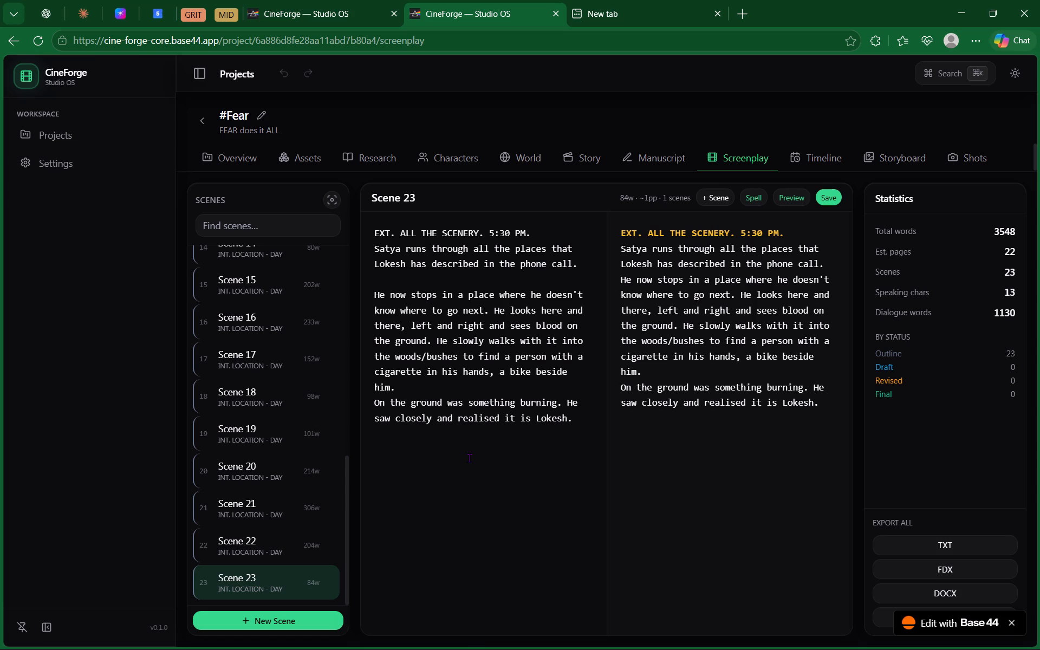
Switch to the New tab page and close both CineForge tabs.
left_click(648, 0)
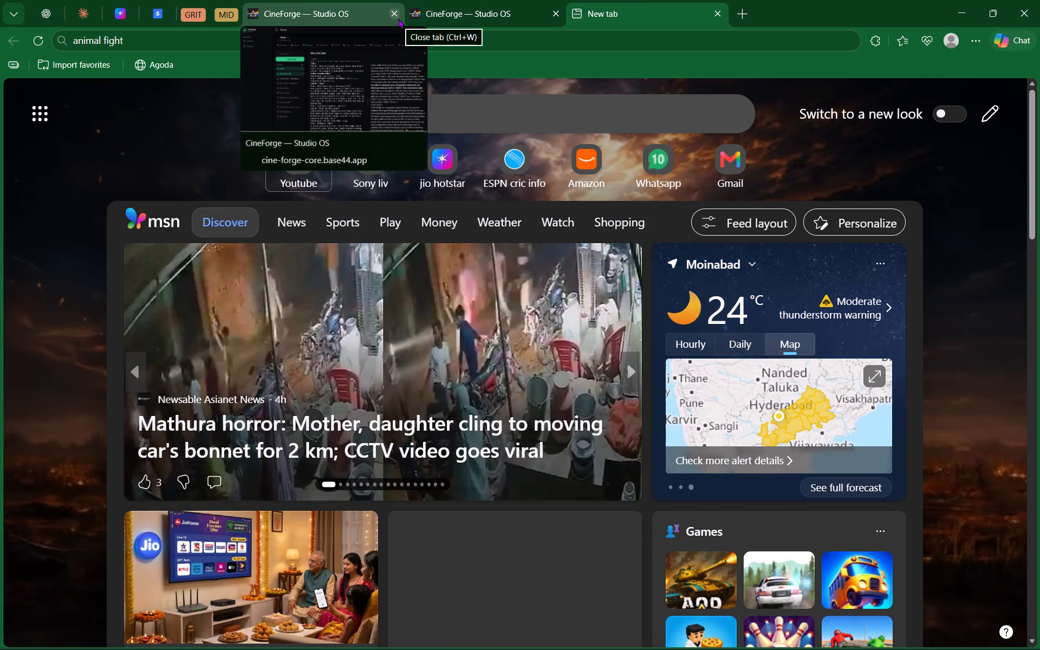
left_click(129, 373)
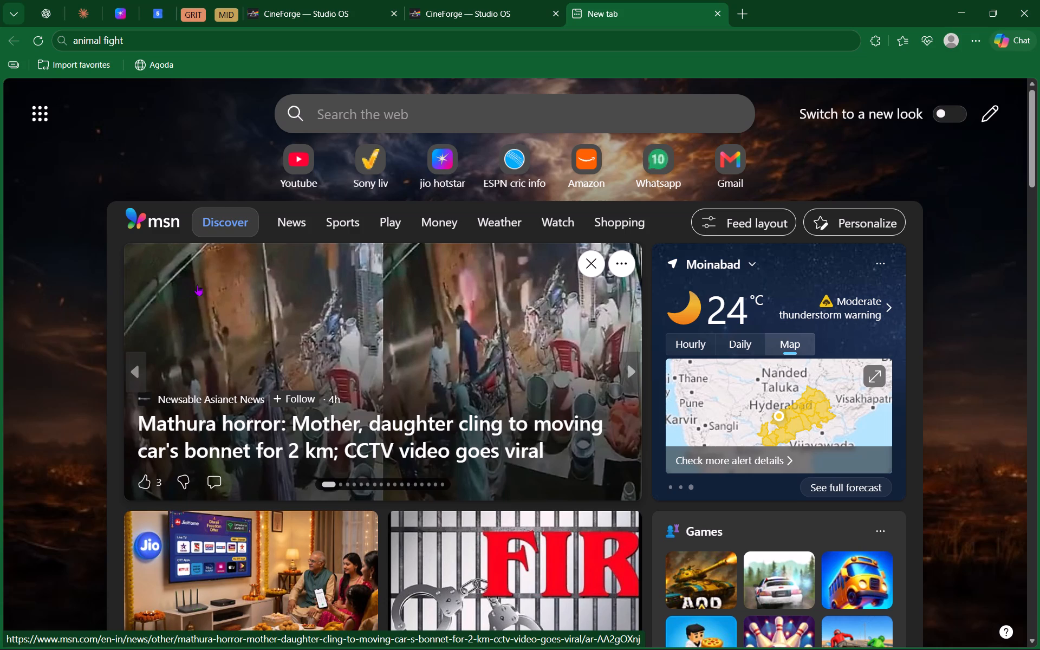
left_click(393, 15)
left_click(393, 15)
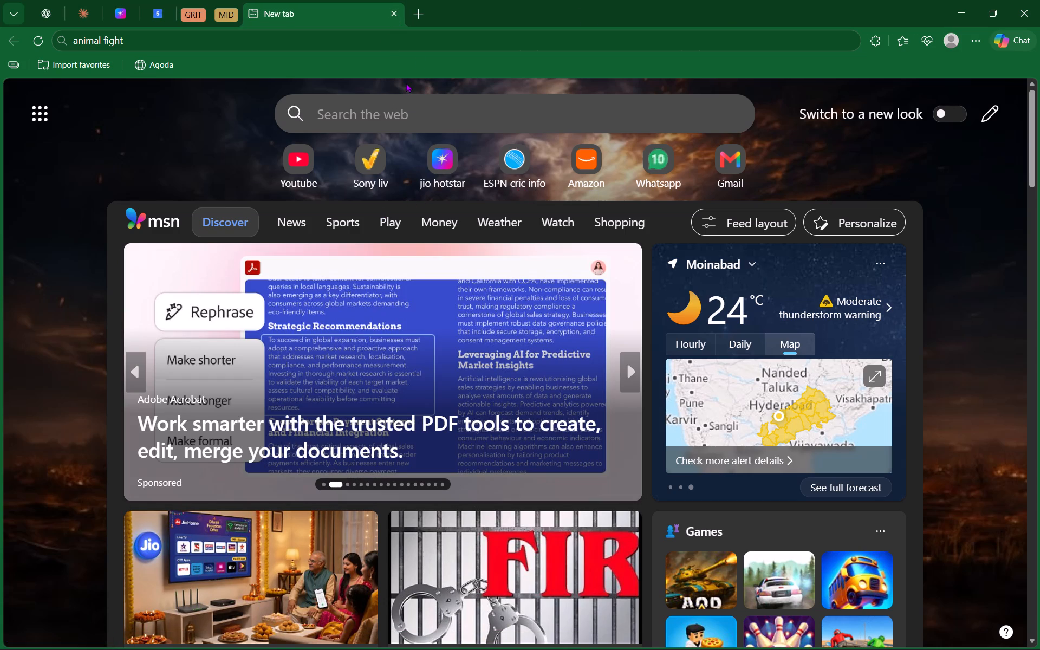
Clear the leftover search text from the new tab's address bar.
left_click(426, 44)
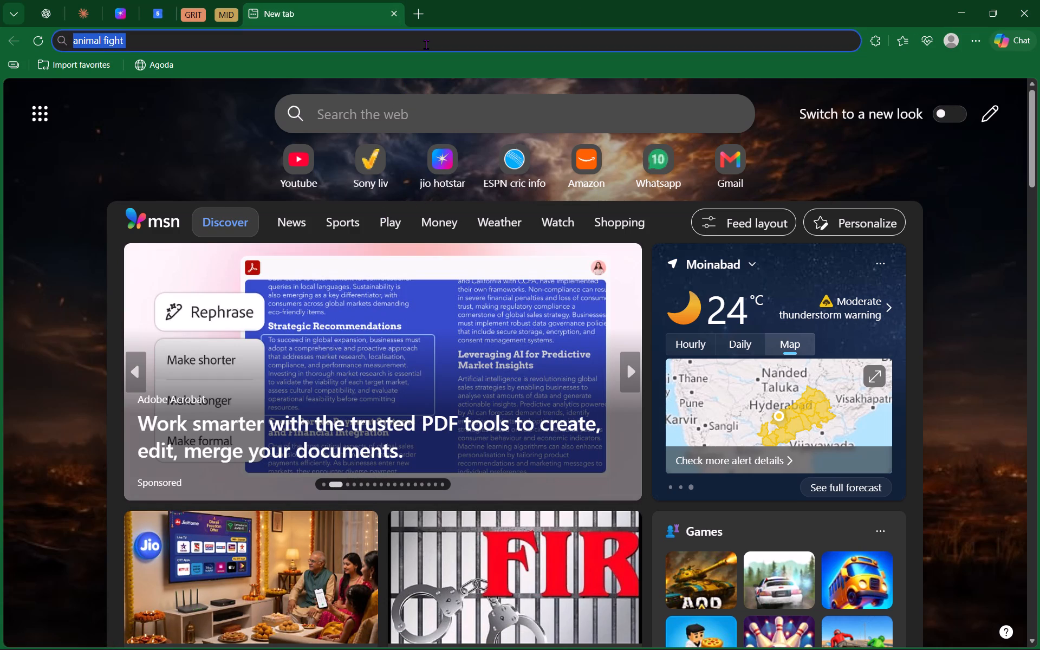
key("BackSpace")
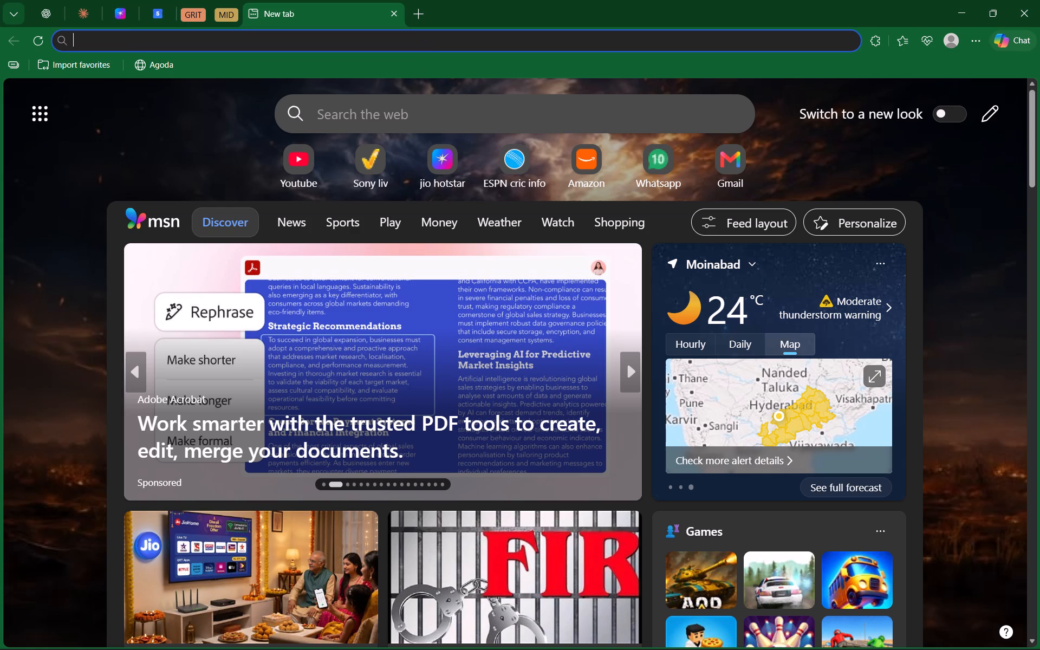
left_click(180, 154)
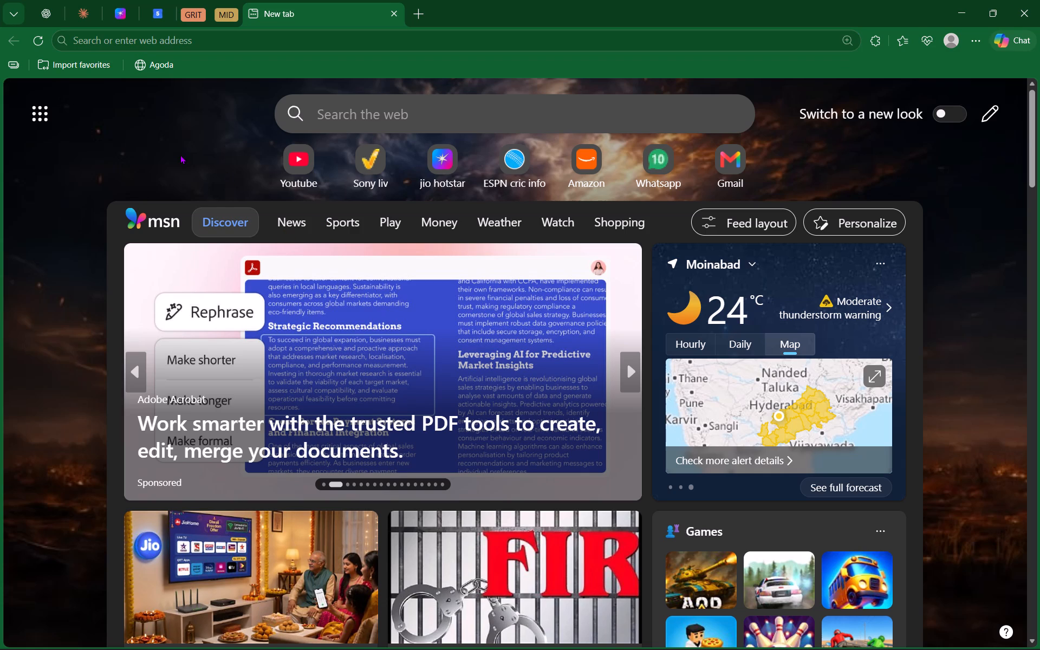
left_click(173, 43)
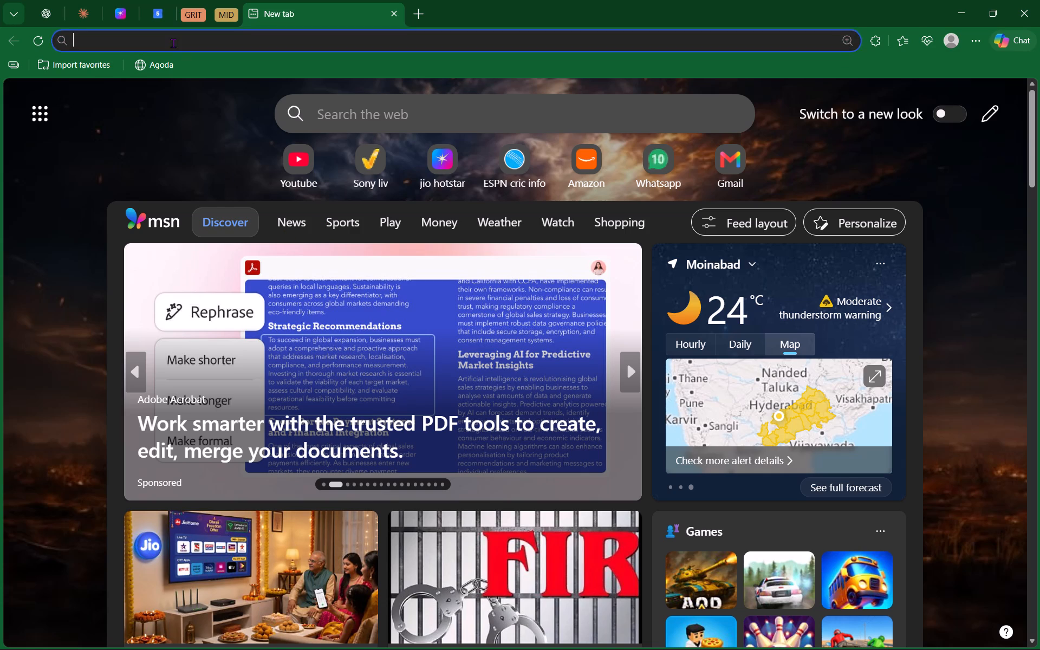
left_click(18, 264)
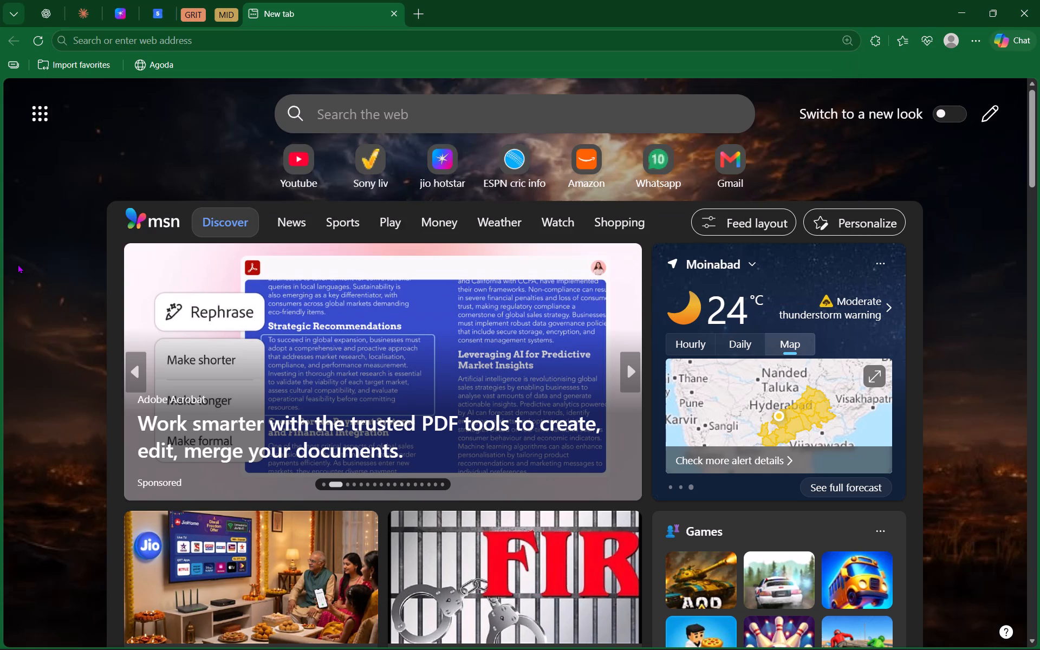